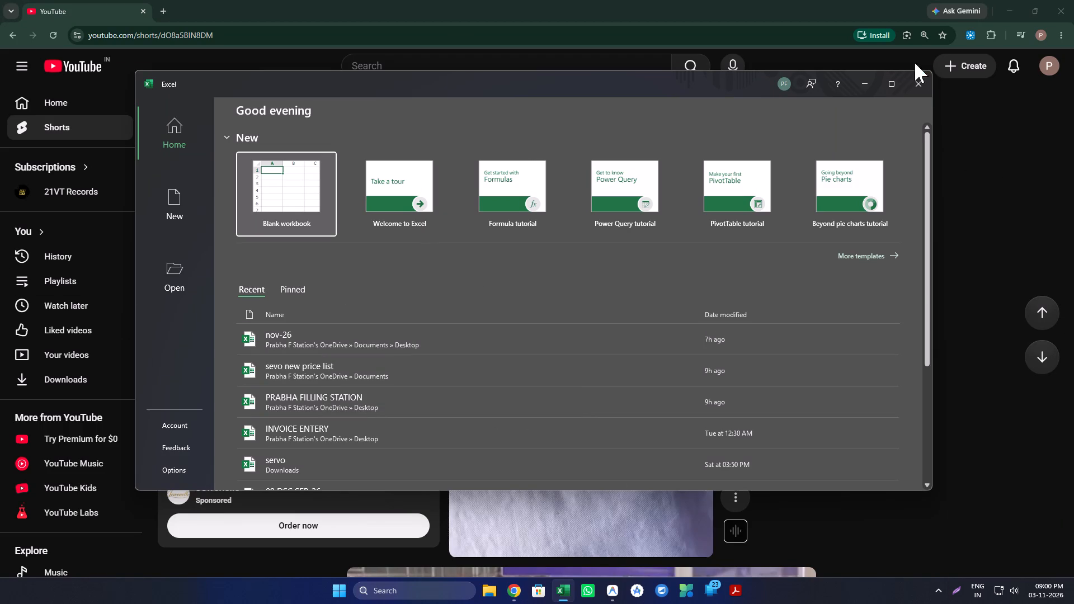
# Close the Excel start window and the browser, and open the nov-26 workbook from the desktop in a maximized window.
pyautogui.click(918, 79)
pyautogui.click(1073, 0)
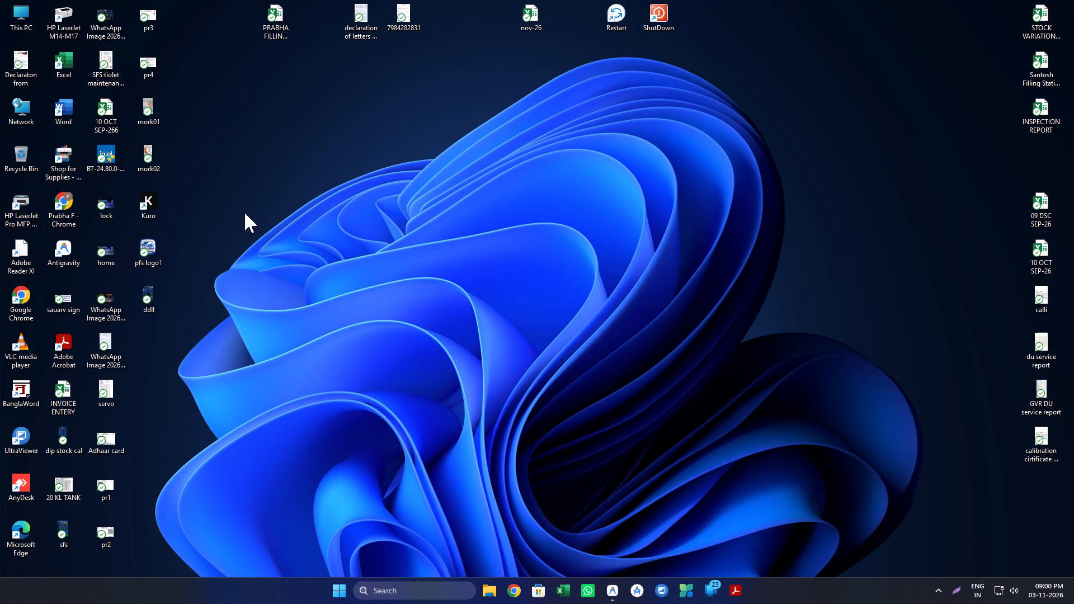
pyautogui.doubleClick(542, 12)
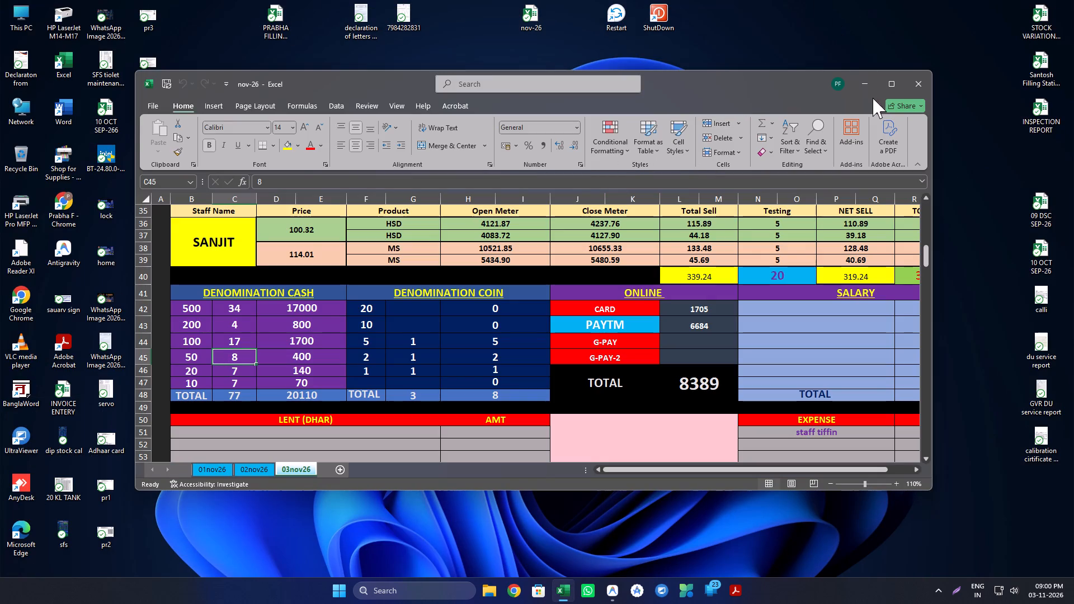
pyautogui.click(897, 79)
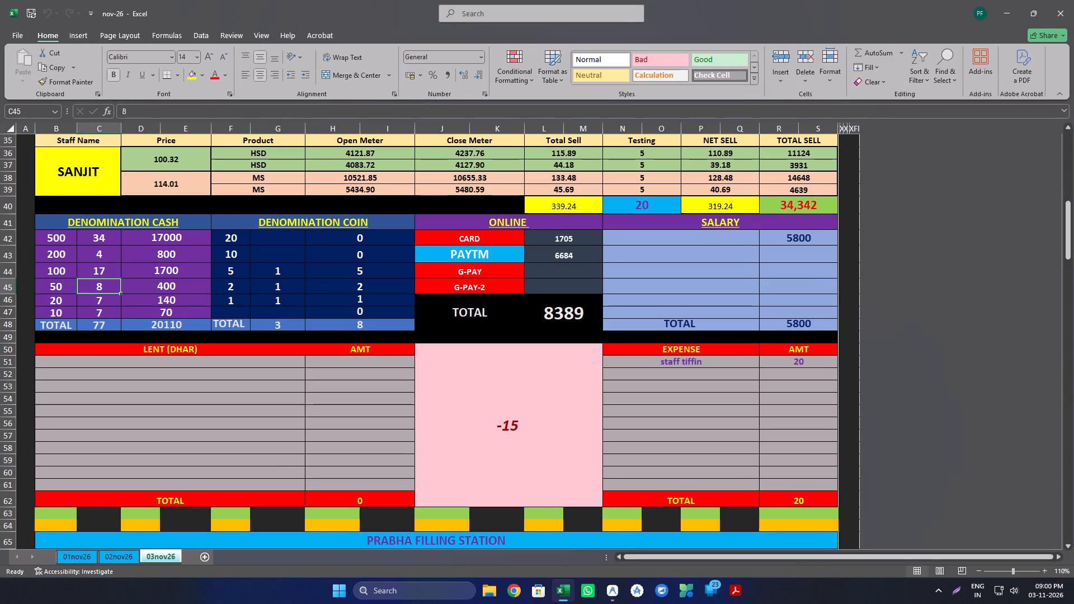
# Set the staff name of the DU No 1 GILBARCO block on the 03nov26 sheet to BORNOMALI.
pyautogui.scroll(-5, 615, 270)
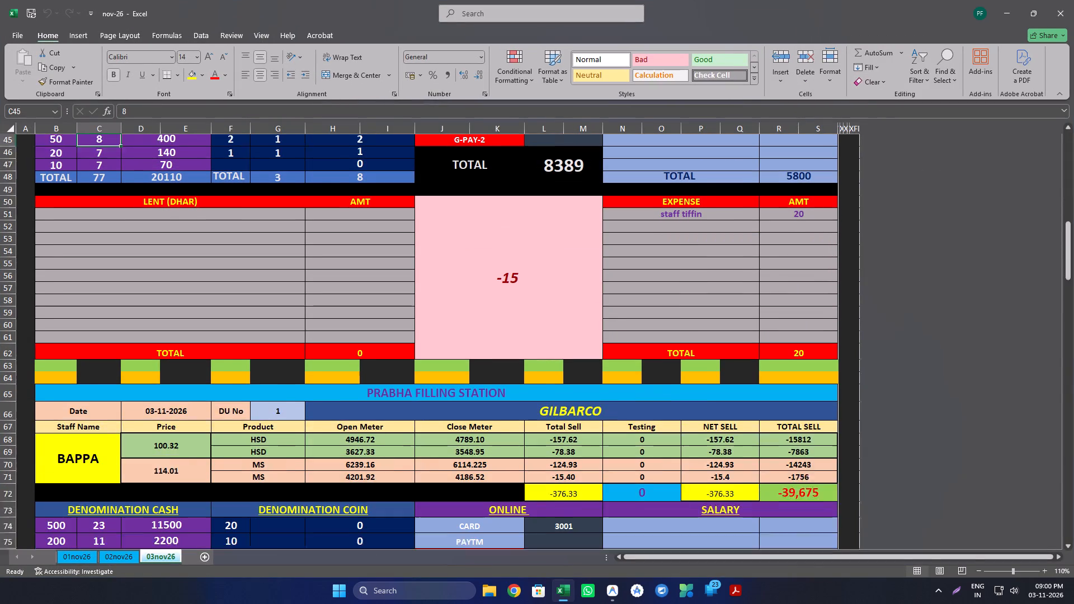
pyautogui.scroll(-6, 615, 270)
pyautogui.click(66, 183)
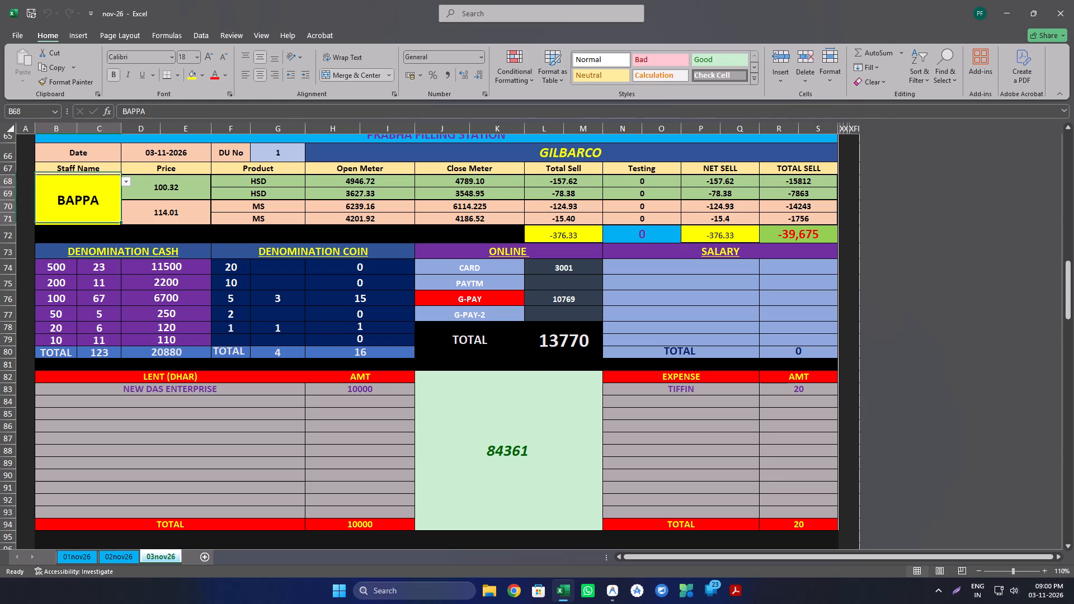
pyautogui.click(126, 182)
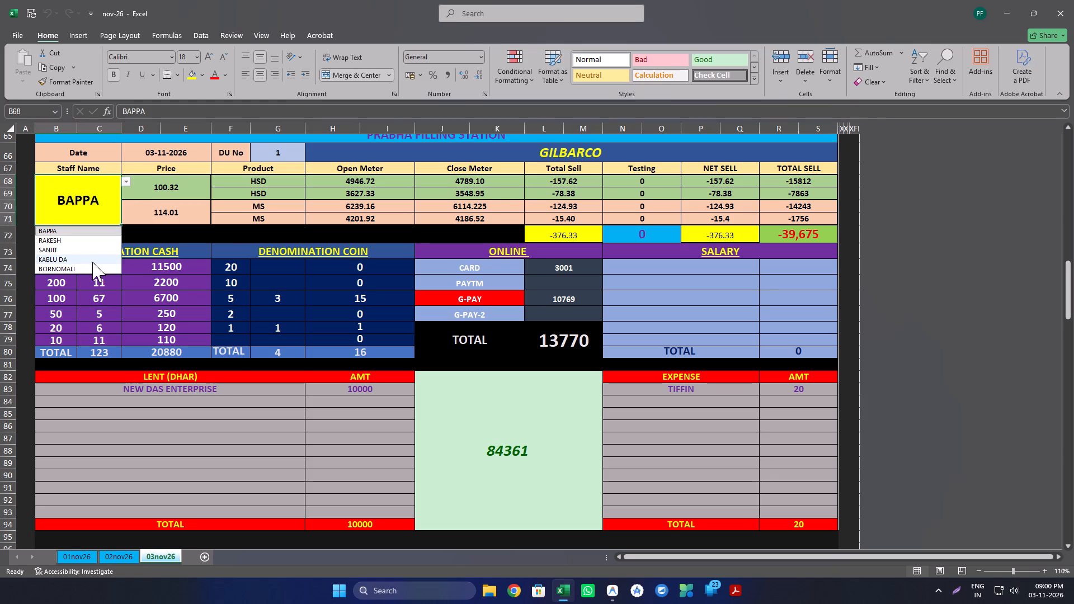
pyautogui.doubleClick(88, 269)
# Clear the four Close Meter readings in the DU No 1 GILBARCO block.
pyautogui.click(377, 196)
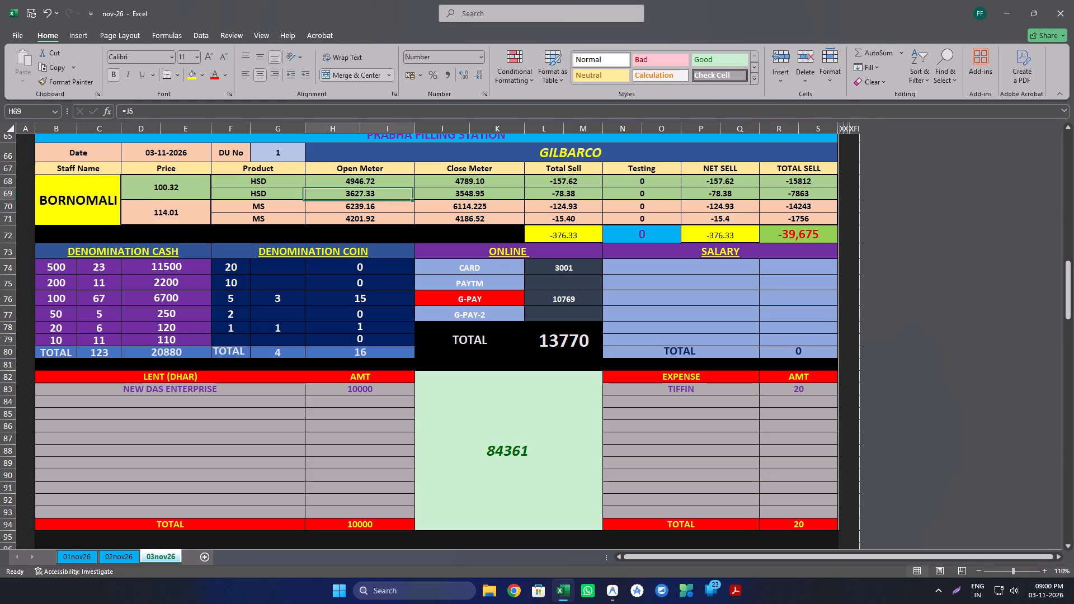
pyautogui.moveTo(470, 181); pyautogui.dragTo(471, 190)
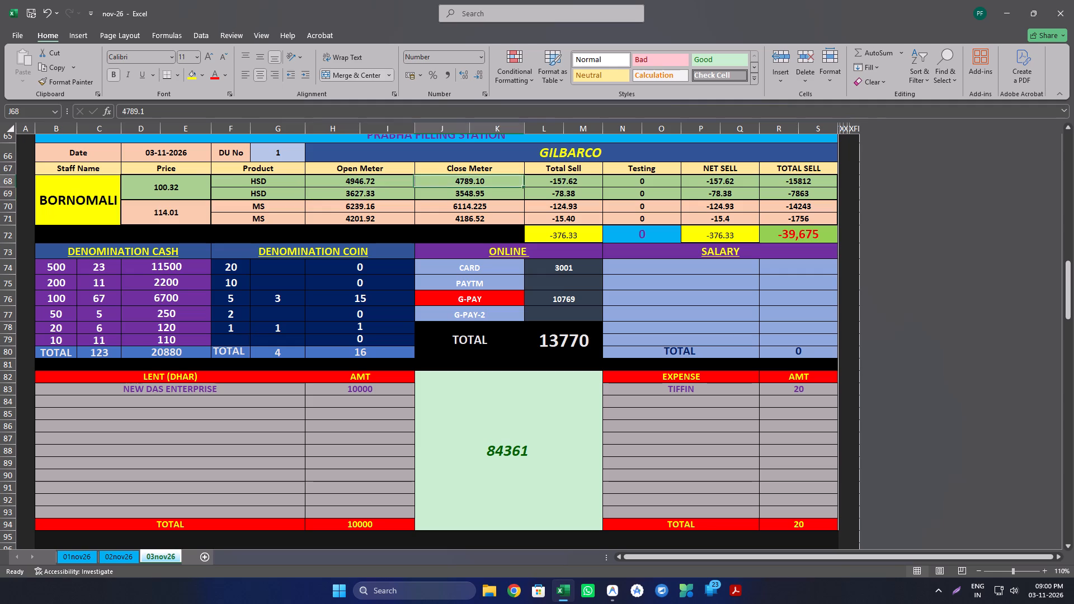
pyautogui.moveTo(471, 190); pyautogui.dragTo(471, 217)
pyautogui.press('Delete')
pyautogui.press('Up')
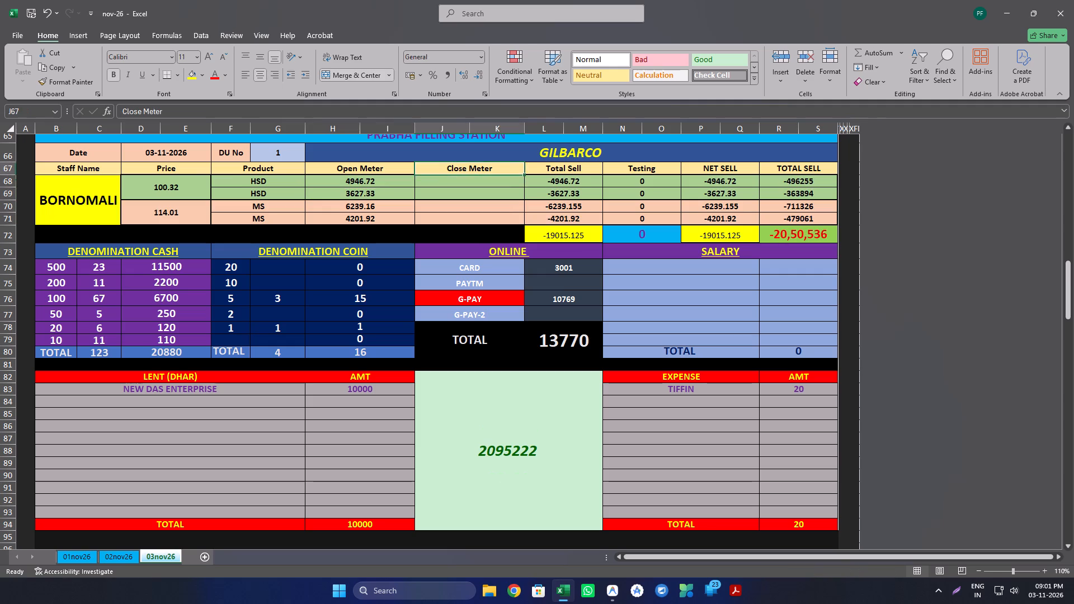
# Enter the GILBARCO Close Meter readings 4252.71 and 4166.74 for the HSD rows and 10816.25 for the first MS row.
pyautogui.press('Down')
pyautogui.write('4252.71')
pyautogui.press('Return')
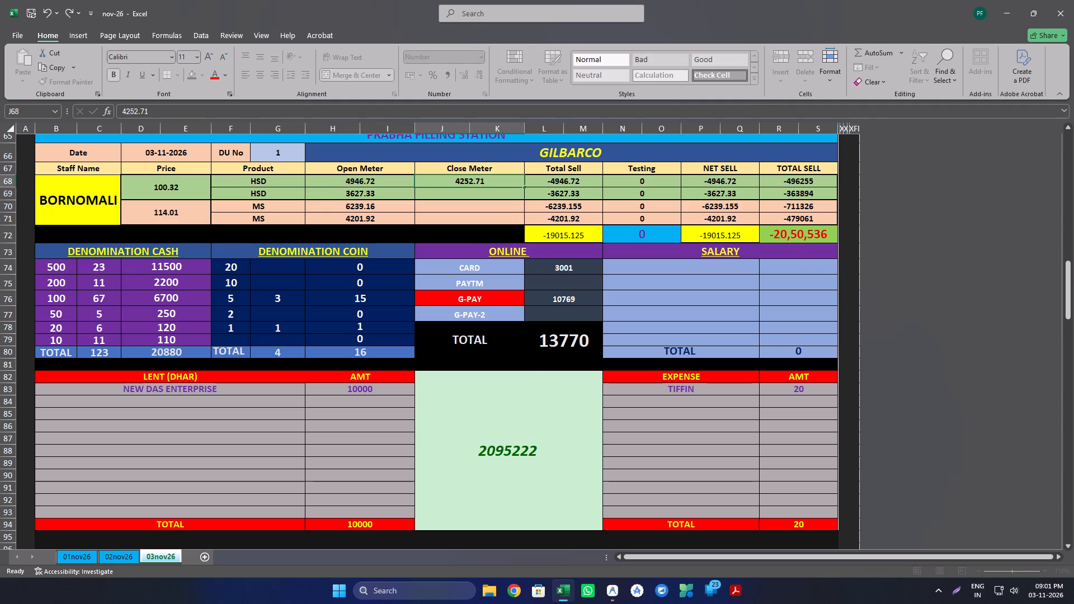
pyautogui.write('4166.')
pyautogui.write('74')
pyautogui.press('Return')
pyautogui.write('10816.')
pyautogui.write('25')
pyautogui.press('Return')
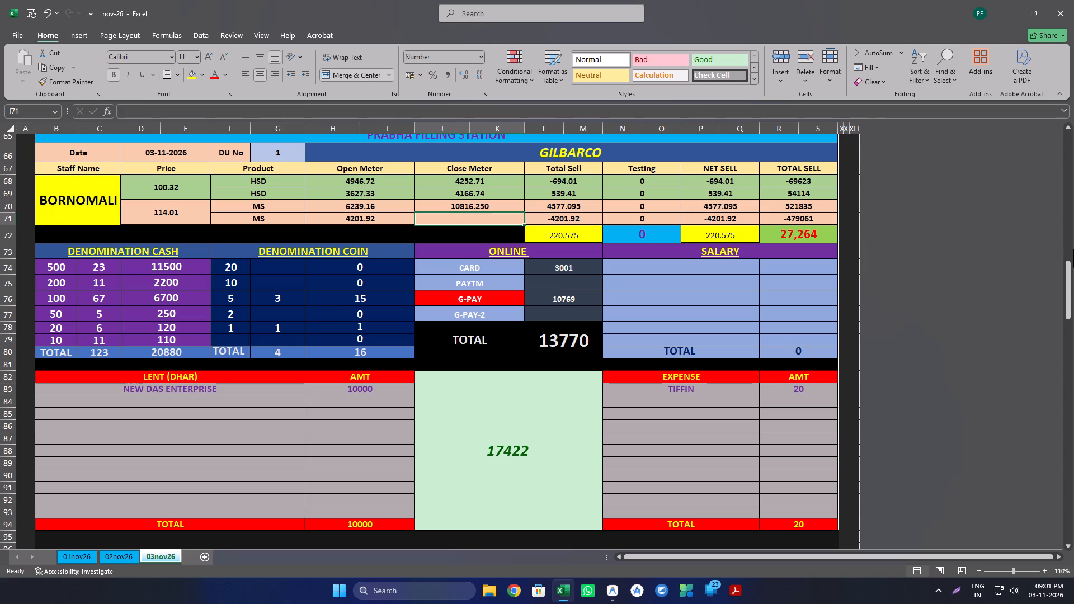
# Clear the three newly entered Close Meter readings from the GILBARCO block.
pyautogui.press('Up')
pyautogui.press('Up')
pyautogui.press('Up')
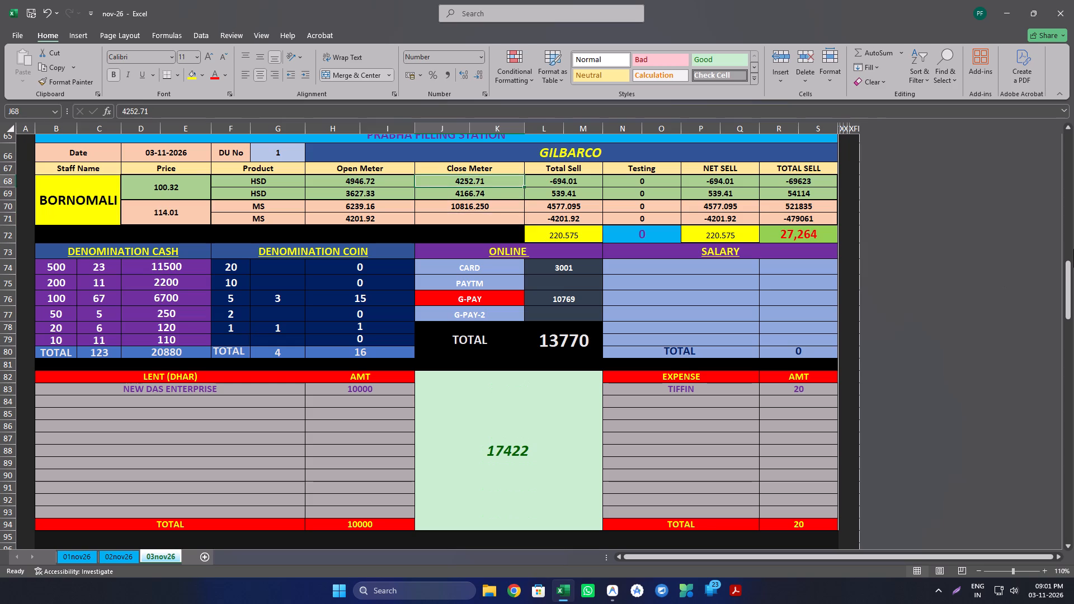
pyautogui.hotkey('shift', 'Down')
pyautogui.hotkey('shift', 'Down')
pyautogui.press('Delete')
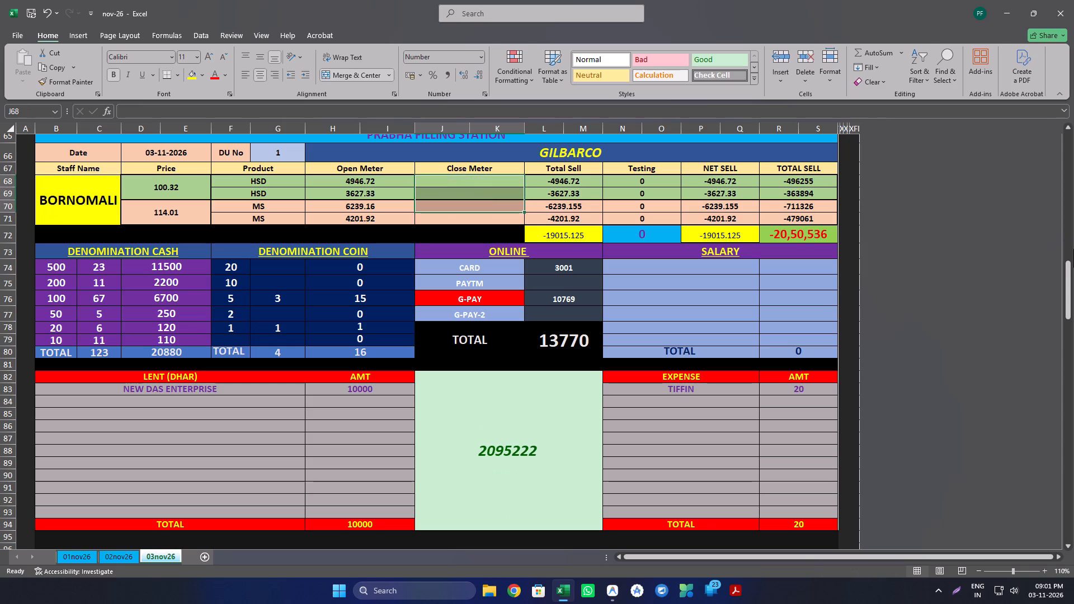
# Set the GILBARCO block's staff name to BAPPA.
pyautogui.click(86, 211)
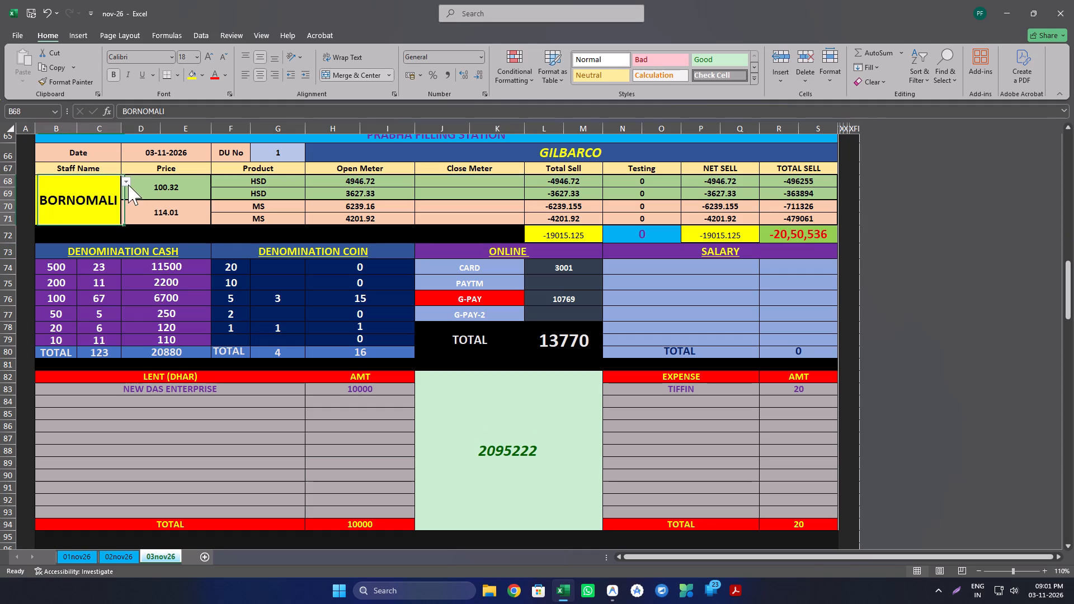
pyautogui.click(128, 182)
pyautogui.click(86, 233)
# Clear the four Close Meter readings in the DU No 2 TOKHEIM block assigned to KABLU DA.
pyautogui.scroll(-6, 228, 246)
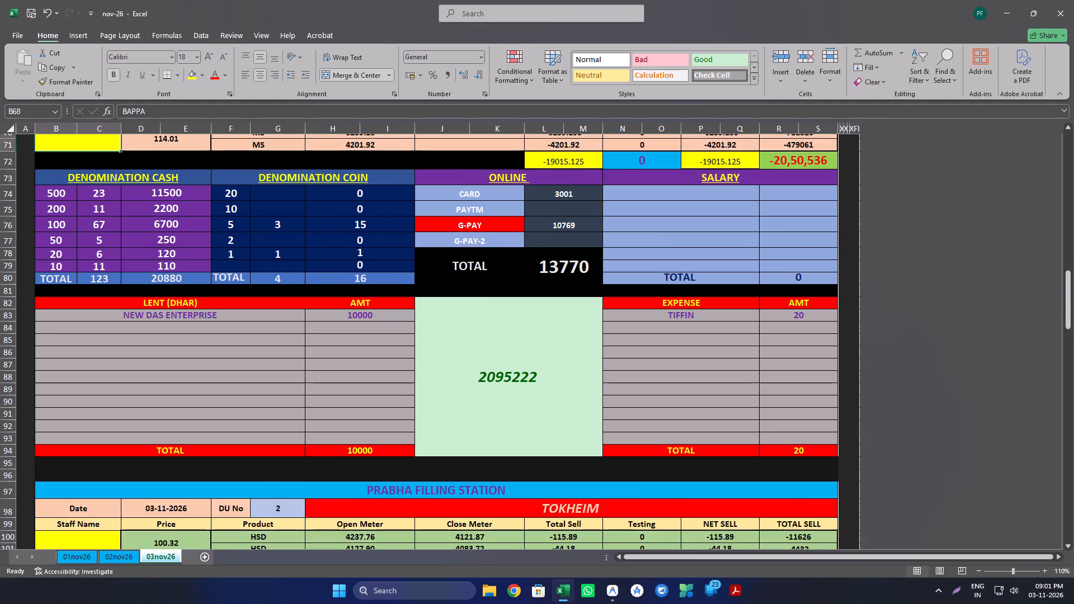
pyautogui.scroll(-9, 267, 247)
pyautogui.scroll(4, 268, 247)
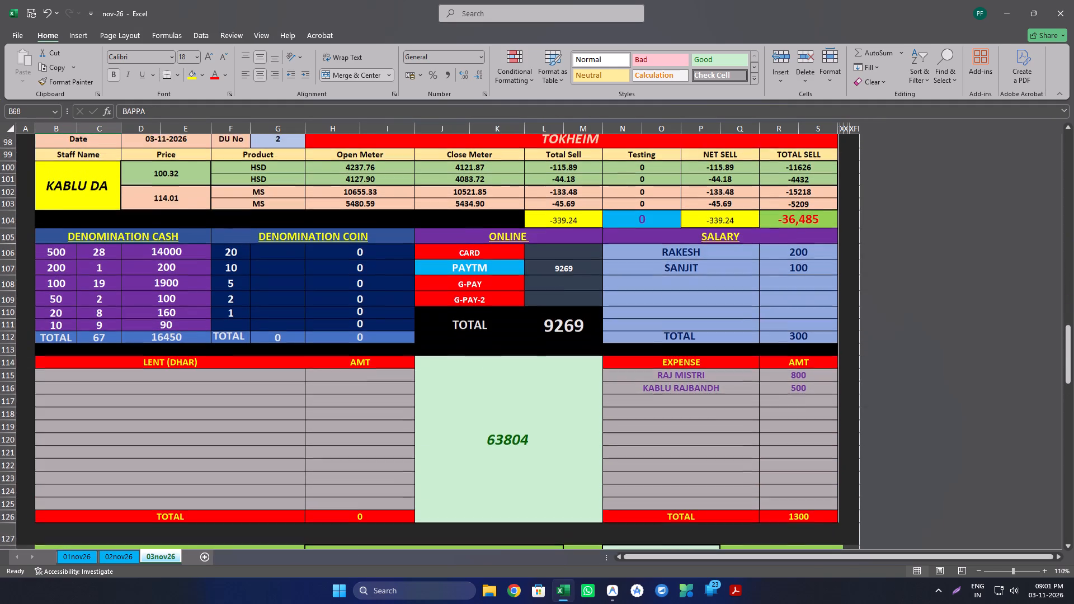
pyautogui.scroll(-2, 402, 220)
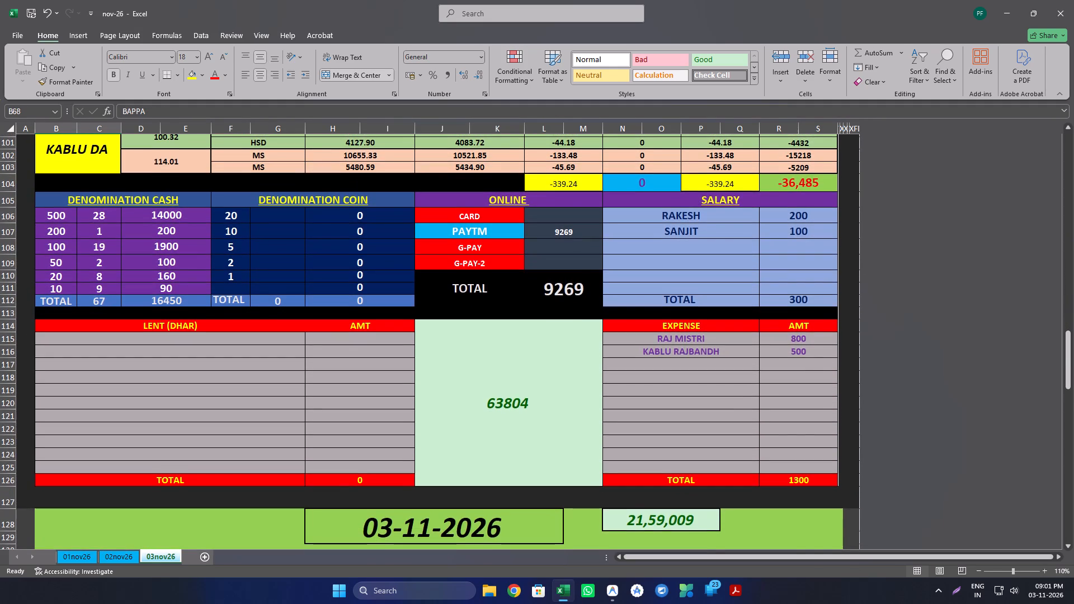
pyautogui.scroll(1, 474, 148)
pyautogui.moveTo(470, 168); pyautogui.dragTo(469, 200)
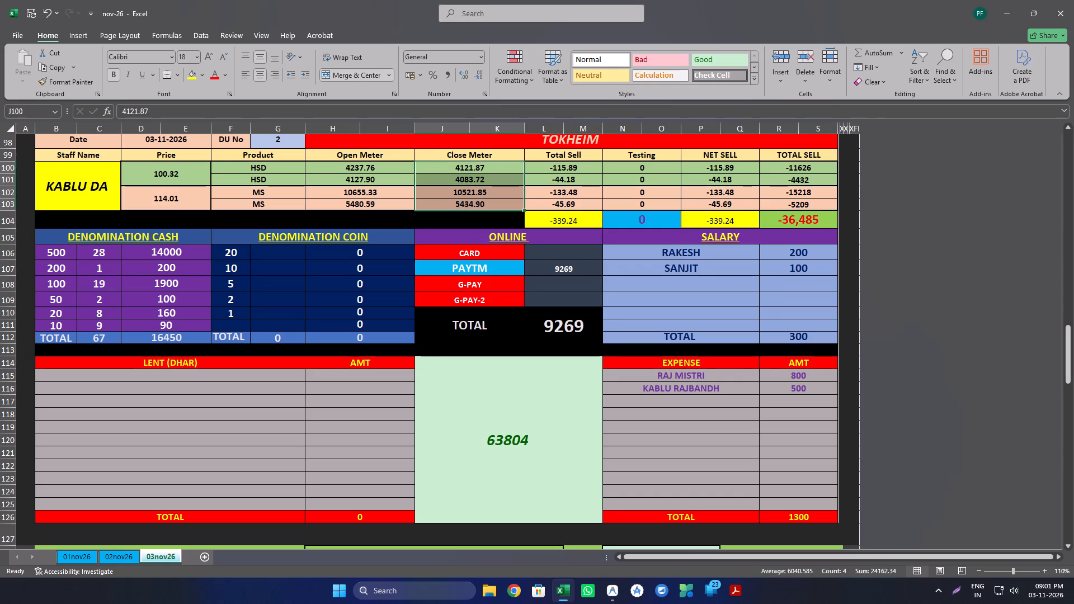
pyautogui.press('Delete')
# Clear the PAYTM amount and both salary entries with their amounts in the TOKHEIM block.
pyautogui.press('Down')
pyautogui.press('Down')
pyautogui.press('Down')
pyautogui.press('Down')
pyautogui.press('Down')
pyautogui.press('Down')
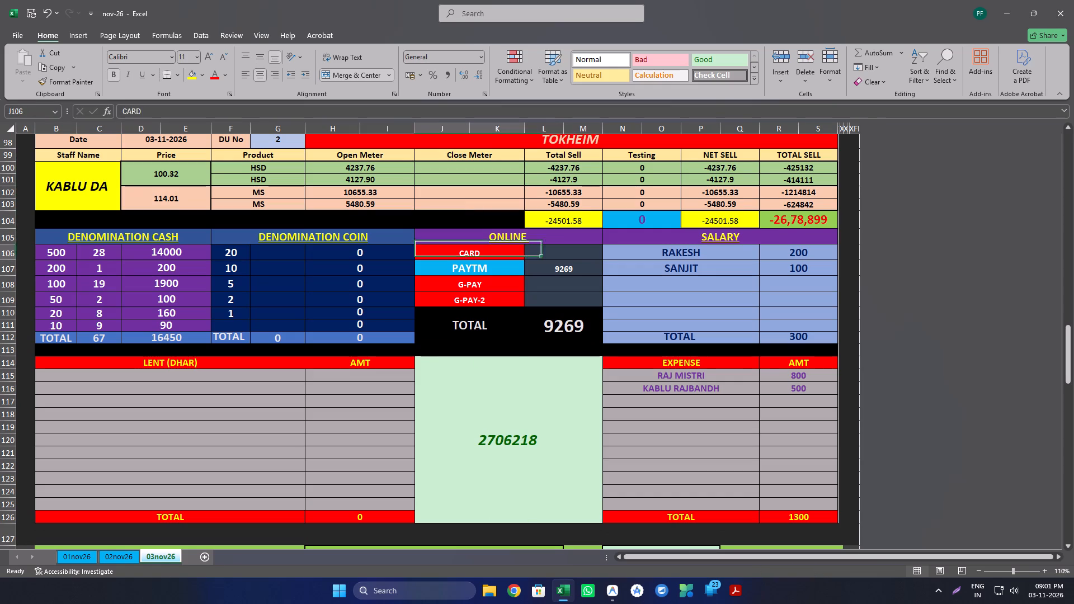
pyautogui.press('Down')
pyautogui.press('Right')
pyautogui.hotkey('shift', 'Right')
pyautogui.hotkey('shift', 'Right')
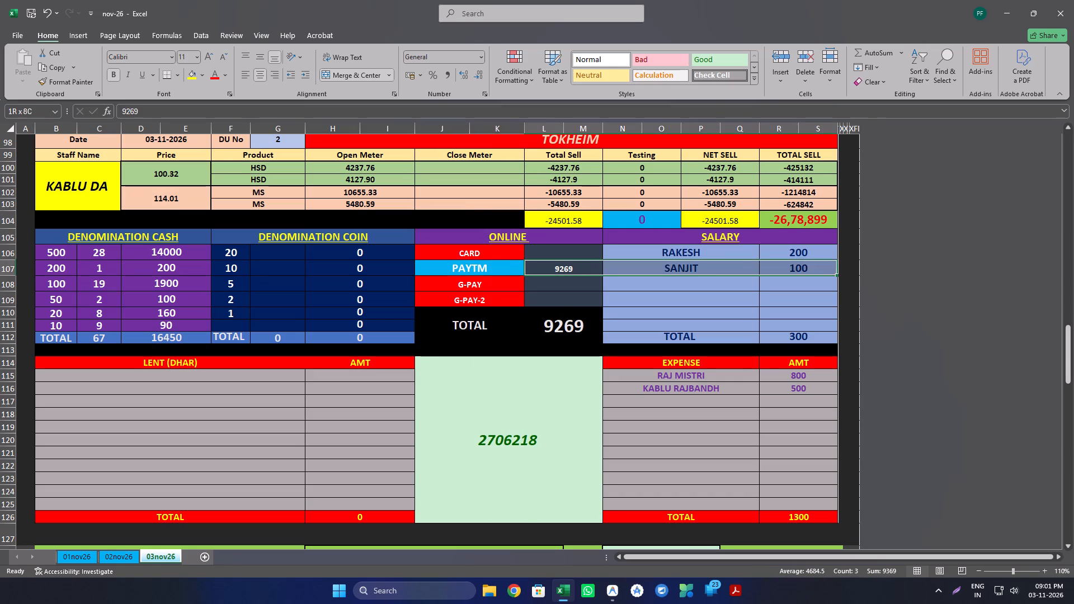
pyautogui.hotkey('shift', 'Up')
pyautogui.press('Delete')
# Clear both expense entries and their amounts in the TOKHEIM block.
pyautogui.press('Down')
pyautogui.press('Down')
pyautogui.press('Down')
pyautogui.press('Down')
pyautogui.press('Right')
pyautogui.press('Down')
pyautogui.press('Down')
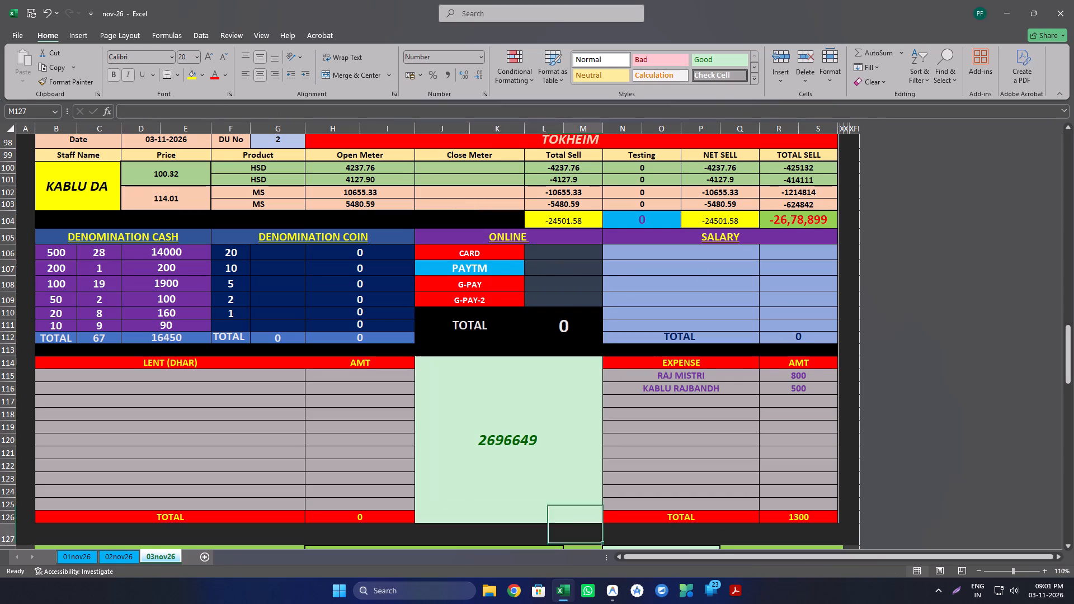
pyautogui.press('Right')
pyautogui.press('Right')
pyautogui.press('Up')
pyautogui.press('Up')
pyautogui.press('Up')
pyautogui.press('Up')
pyautogui.press('Up')
pyautogui.press('Up')
pyautogui.press('Up')
pyautogui.press('Up')
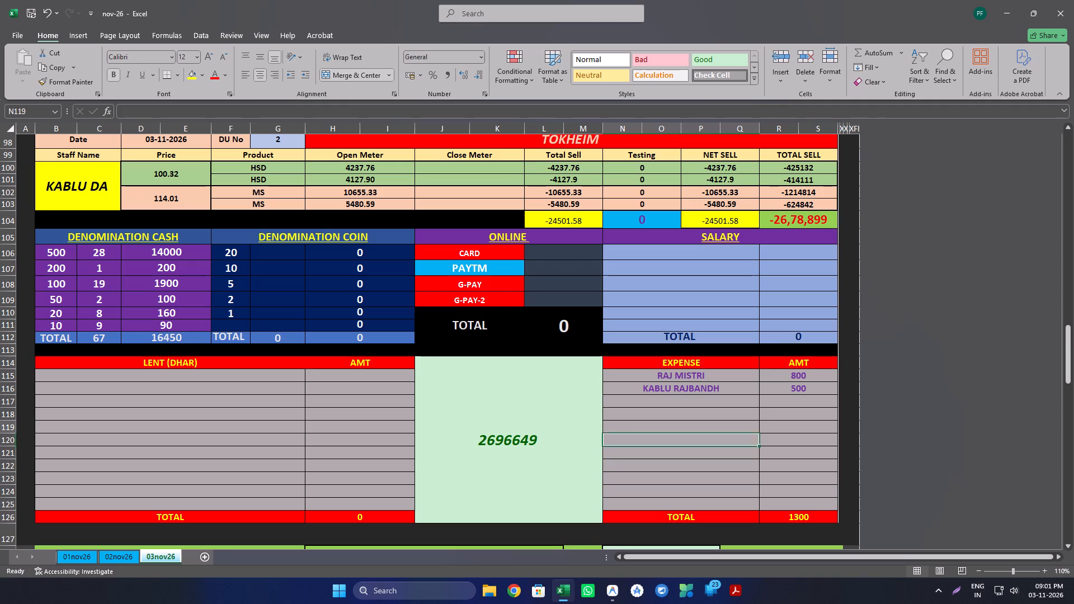
pyautogui.press('Up')
pyautogui.press('Up')
pyautogui.press('Up')
pyautogui.hotkey('shift', 'Right')
pyautogui.hotkey('shift', 'Up')
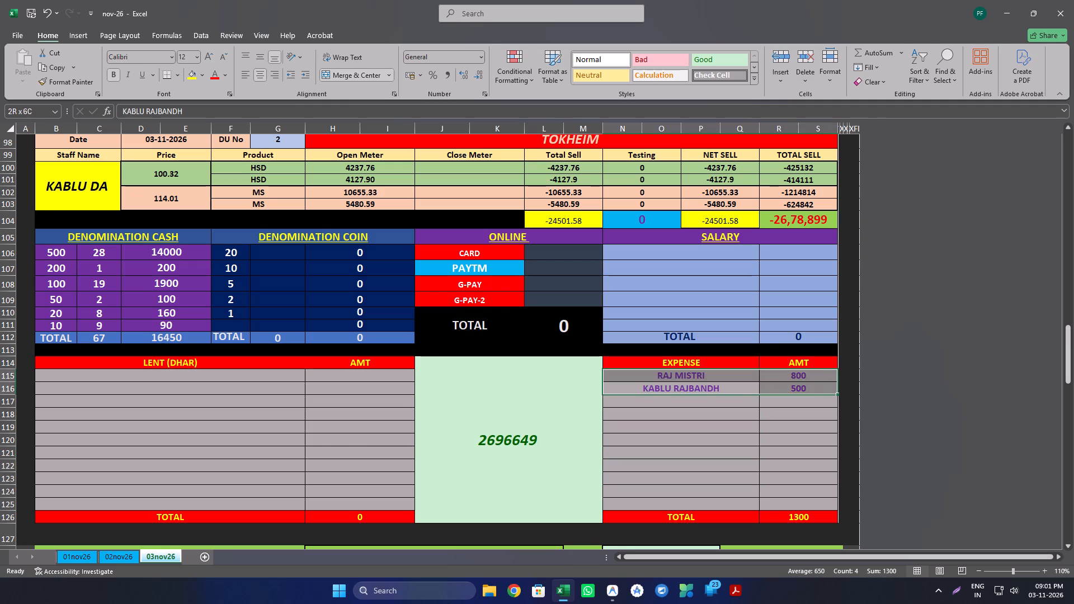
pyautogui.press('Delete')
# Clear all the cash denomination counts, from 500 down to 10, in the TOKHEIM block.
pyautogui.press('Left')
pyautogui.press('Up')
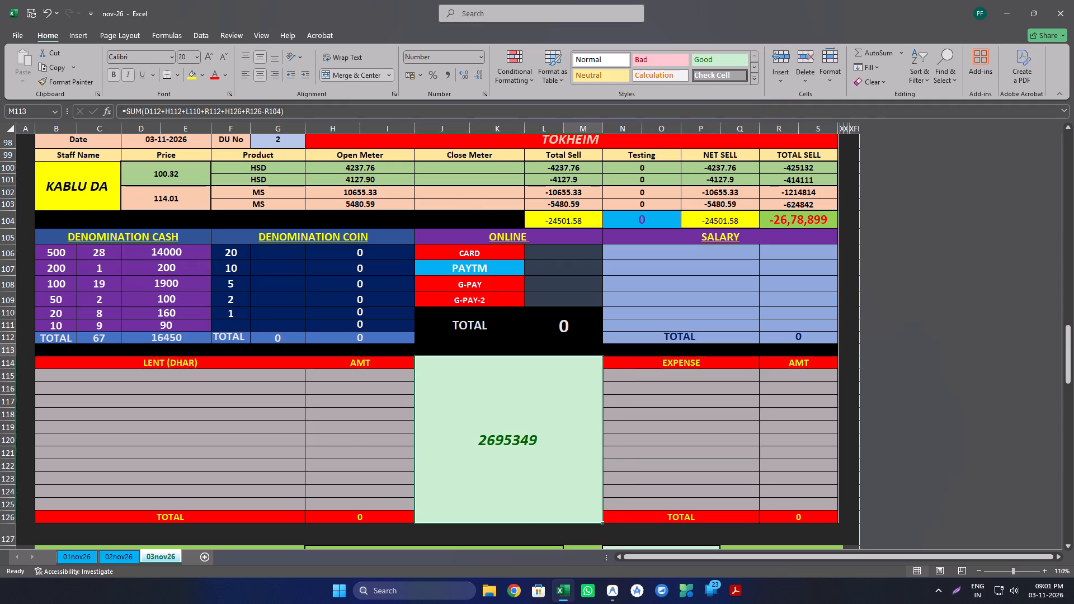
pyautogui.press('Left')
pyautogui.press('Up')
pyautogui.press('Left')
pyautogui.press('Left')
pyautogui.press('Left')
pyautogui.press('Left')
pyautogui.press('Left')
pyautogui.press('Left')
pyautogui.press('Left')
pyautogui.press('Left')
pyautogui.press('Left')
pyautogui.press('Left')
pyautogui.press('Left')
pyautogui.press('Left')
pyautogui.press('Up')
pyautogui.press('Right')
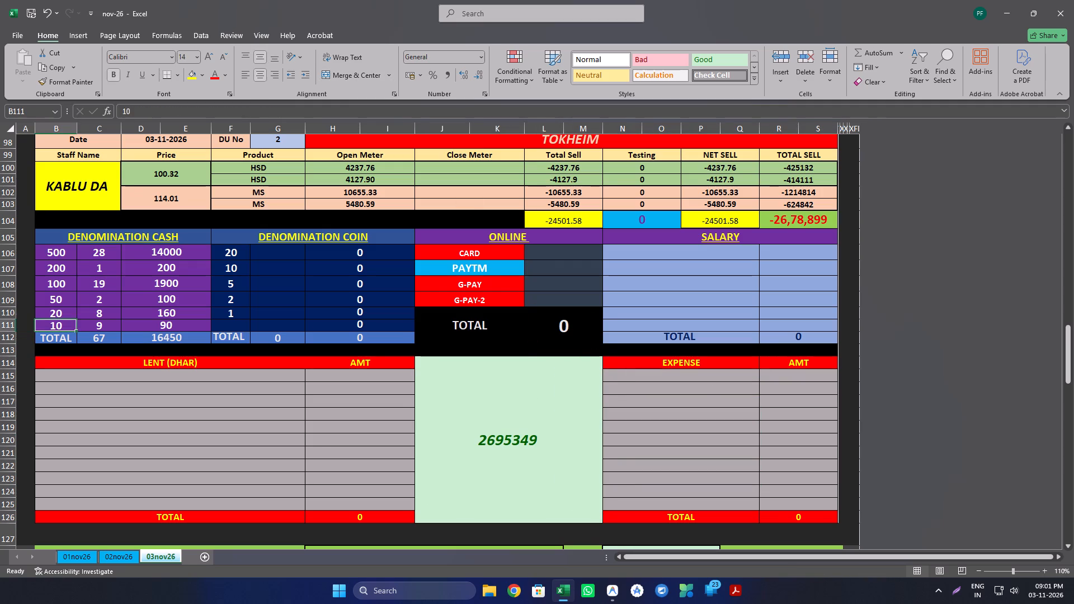
pyautogui.press('Right')
pyautogui.hotkey('shift', 'Up')
pyautogui.hotkey('shift', 'Up')
pyautogui.hotkey('shift', 'Up')
pyautogui.hotkey('shift', 'Up')
pyautogui.hotkey('shift', 'Up')
pyautogui.press('Delete')
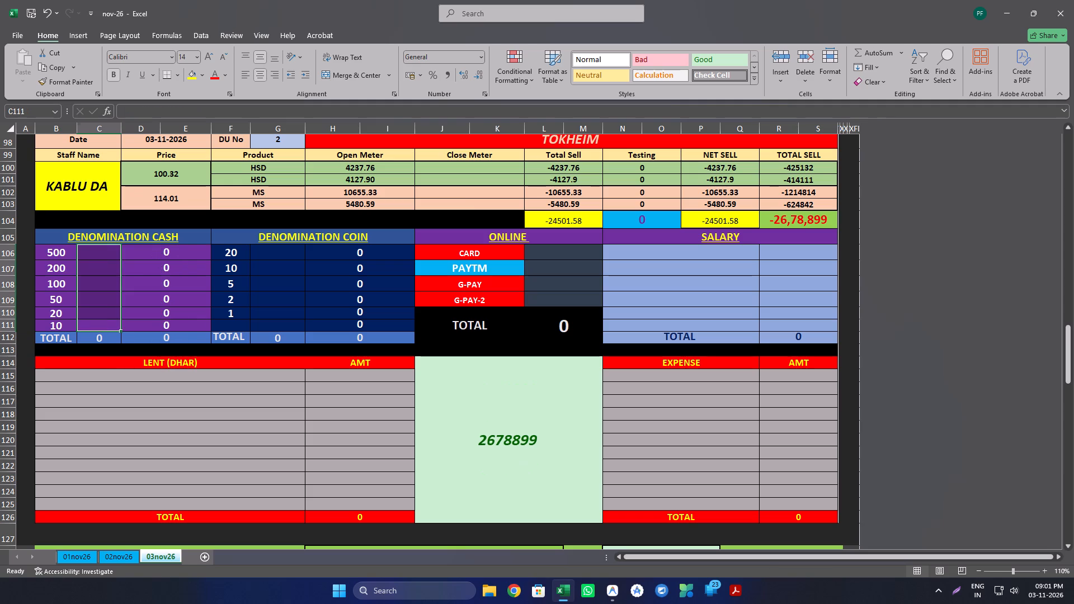
# Enter the TOKHEIM Close Meter readings 4252.71 and 4166.74 for the two HSD rows.
pyautogui.press('Right')
pyautogui.press('Right')
pyautogui.press('Right')
pyautogui.press('Right')
pyautogui.press('Right')
pyautogui.press('Right')
pyautogui.press('Up')
pyautogui.press('Up')
pyautogui.press('Up')
pyautogui.press('Up')
pyautogui.press('Up')
pyautogui.press('Up')
pyautogui.press('Up')
pyautogui.press('Up')
pyautogui.press('Up')
pyautogui.press('Up')
pyautogui.press('Up')
pyautogui.press('Up')
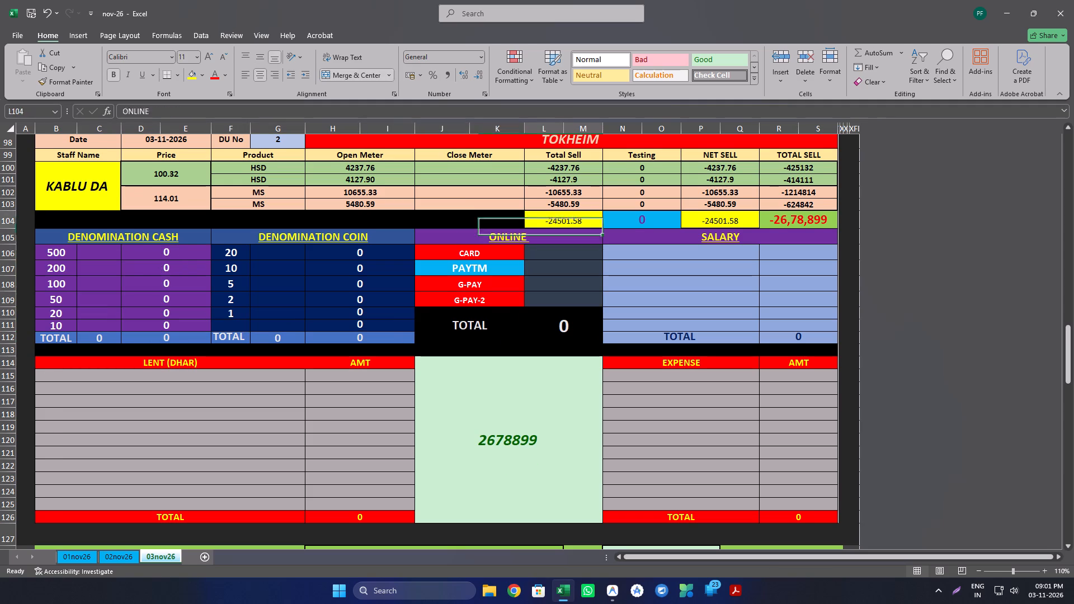
pyautogui.press('Left')
pyautogui.press('Down')
pyautogui.press('Down')
pyautogui.press('Right')
pyautogui.press('Right')
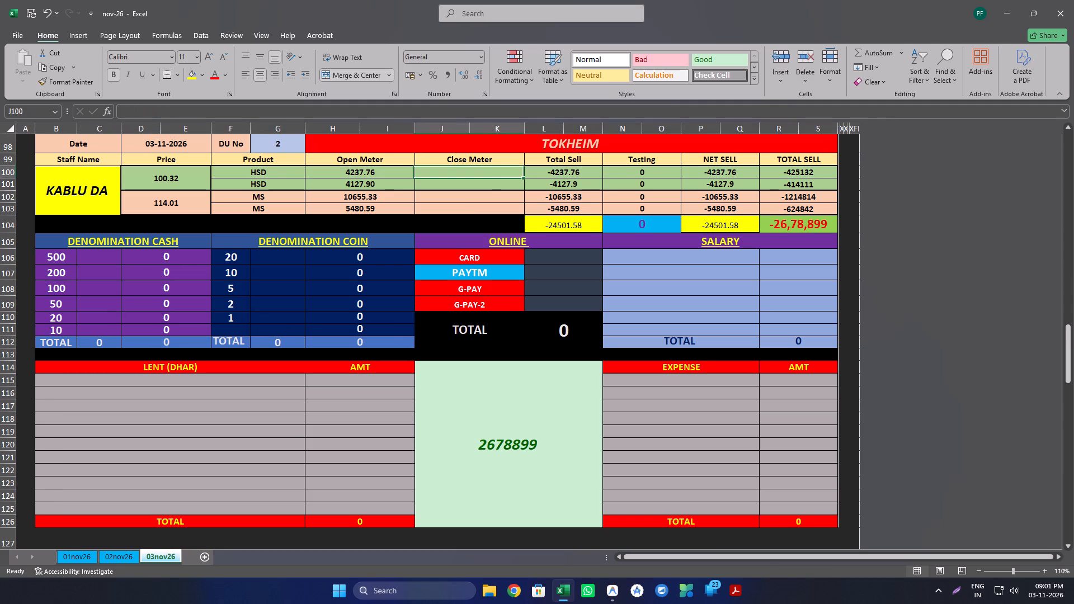
pyautogui.write('4252.')
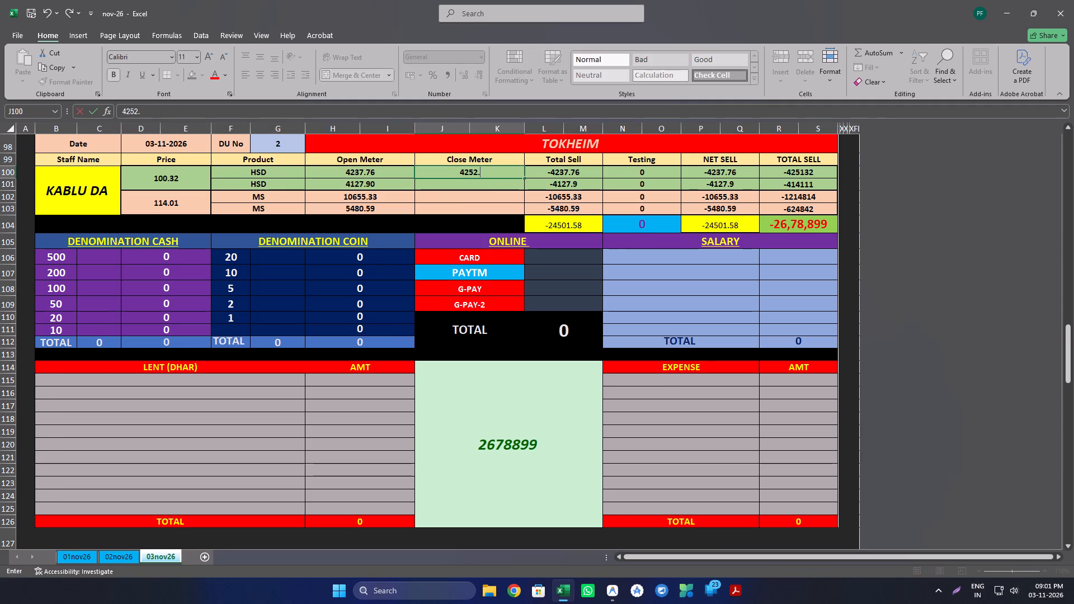
pyautogui.write('71')
pyautogui.press('Return')
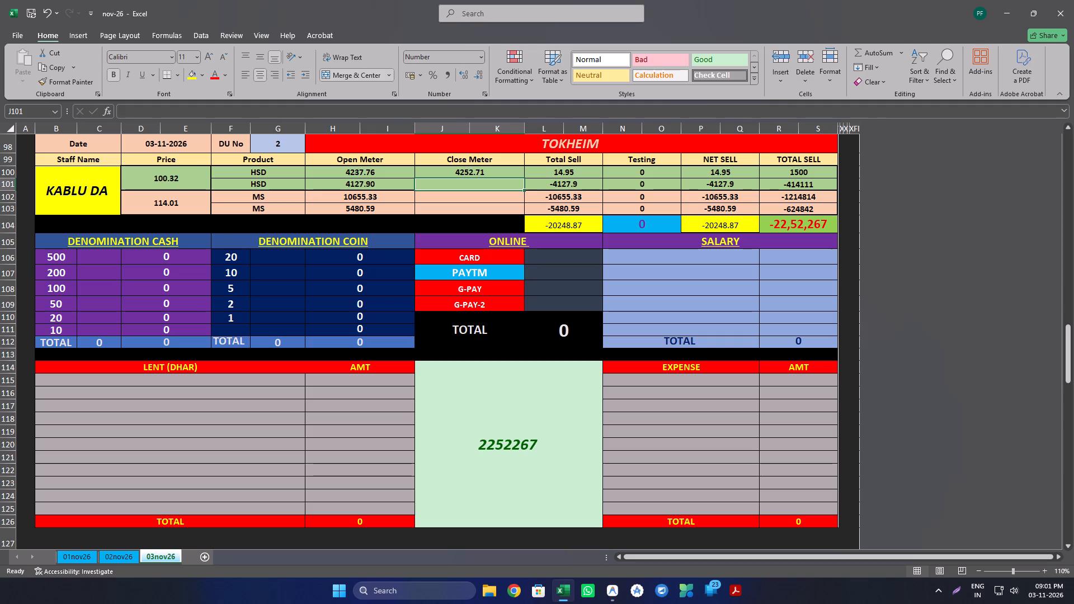
pyautogui.write('4166.')
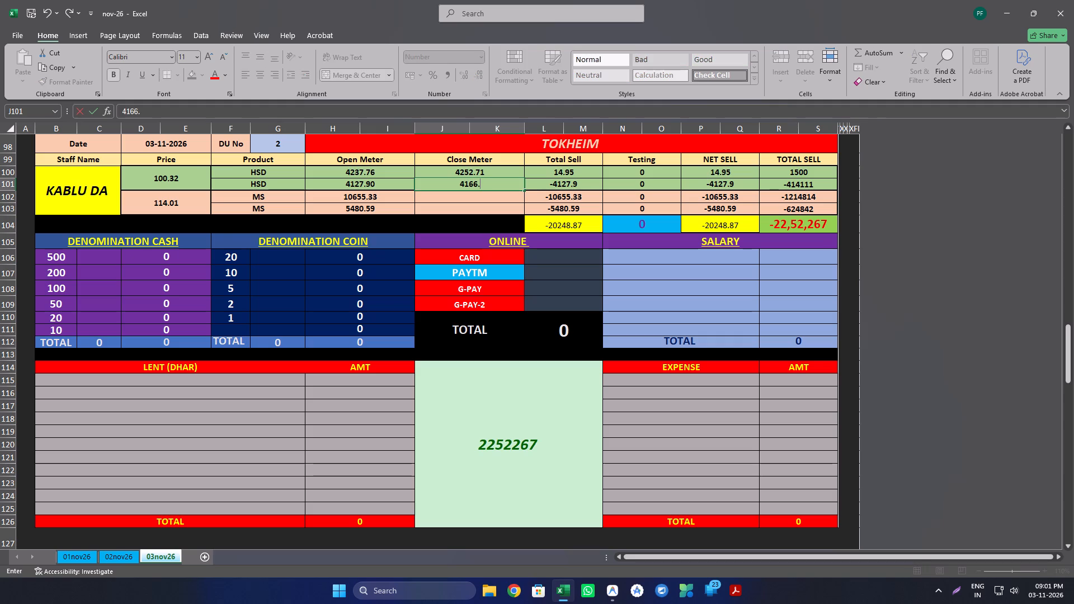
pyautogui.write('74')
pyautogui.press('Return')
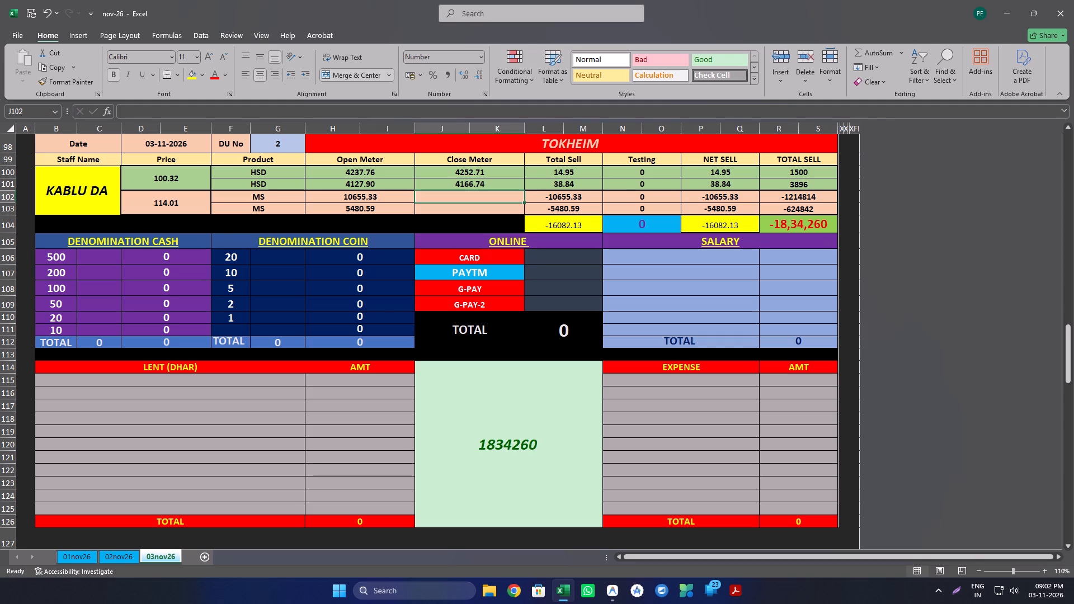
# Enter the TOKHEIM Close Meter readings 10816.25 and 5624.50 for the two MS rows.
pyautogui.write('10816.')
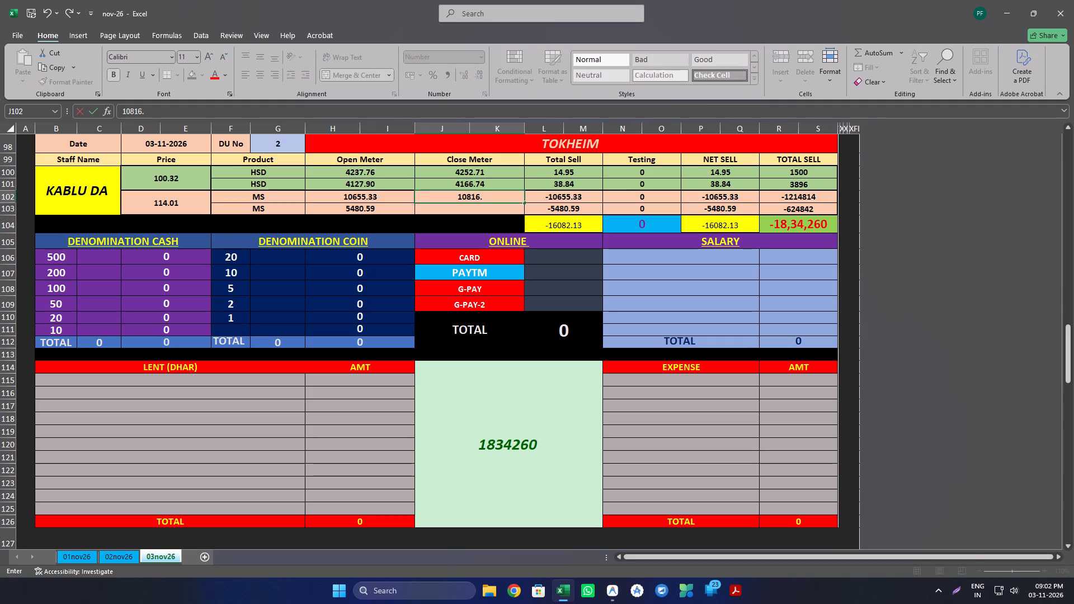
pyautogui.write('25')
pyautogui.press('Return')
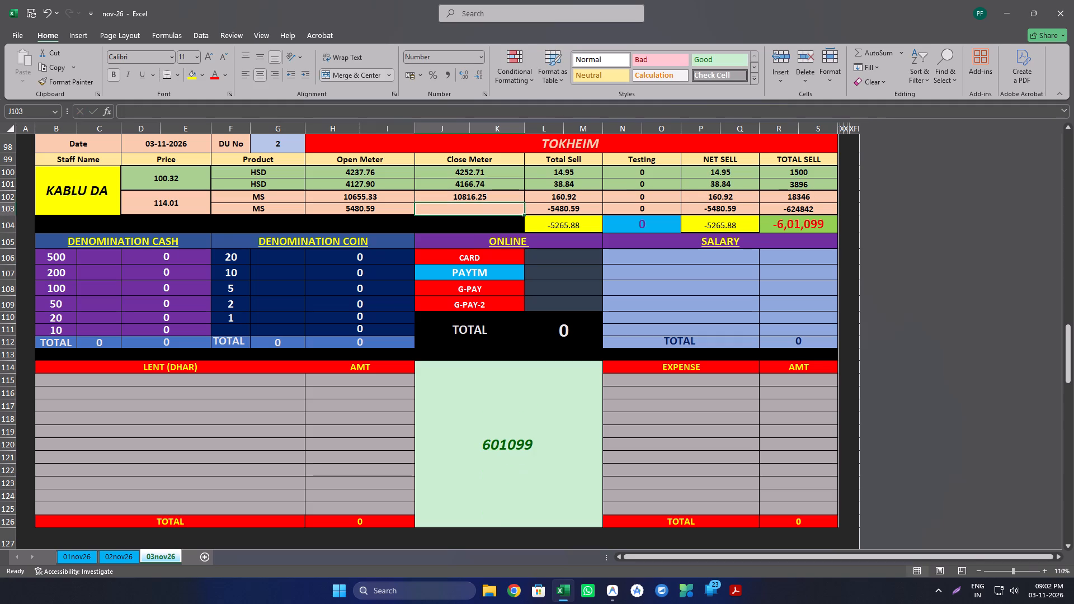
pyautogui.write('5624.50')
pyautogui.press('Return')
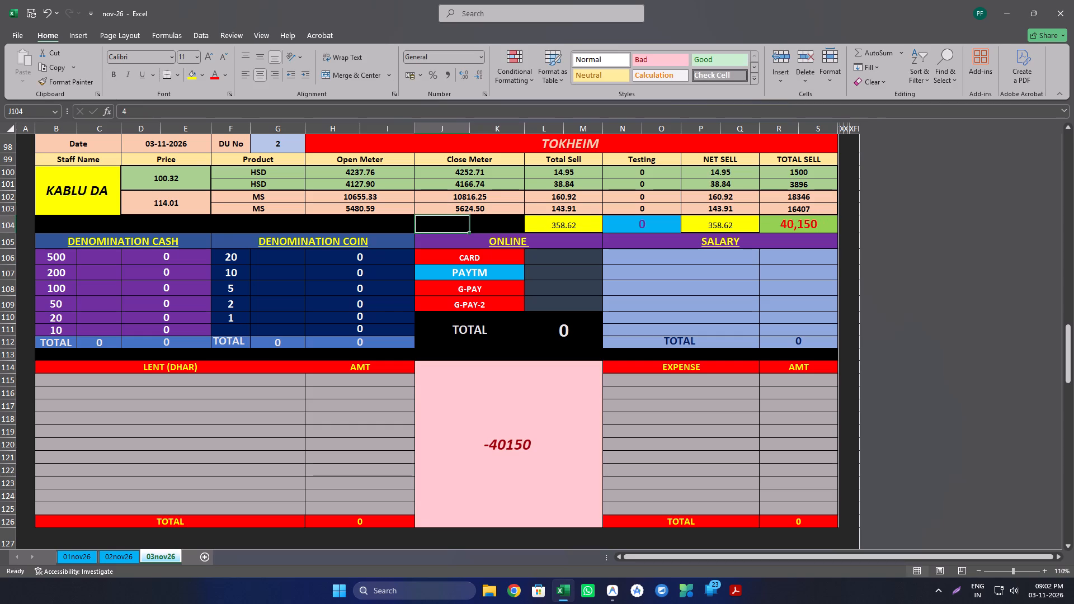
# Enter 13000 as the CARD amount in the ONLINE section of the second TOKHEIM block.
pyautogui.press('Return')
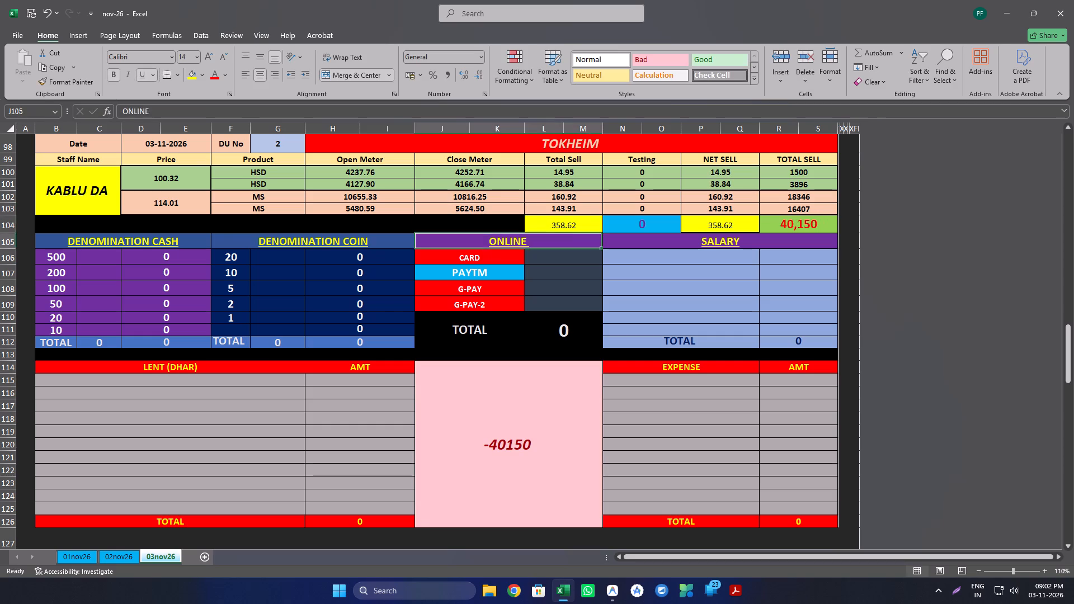
pyautogui.press('Return')
pyautogui.press('1')
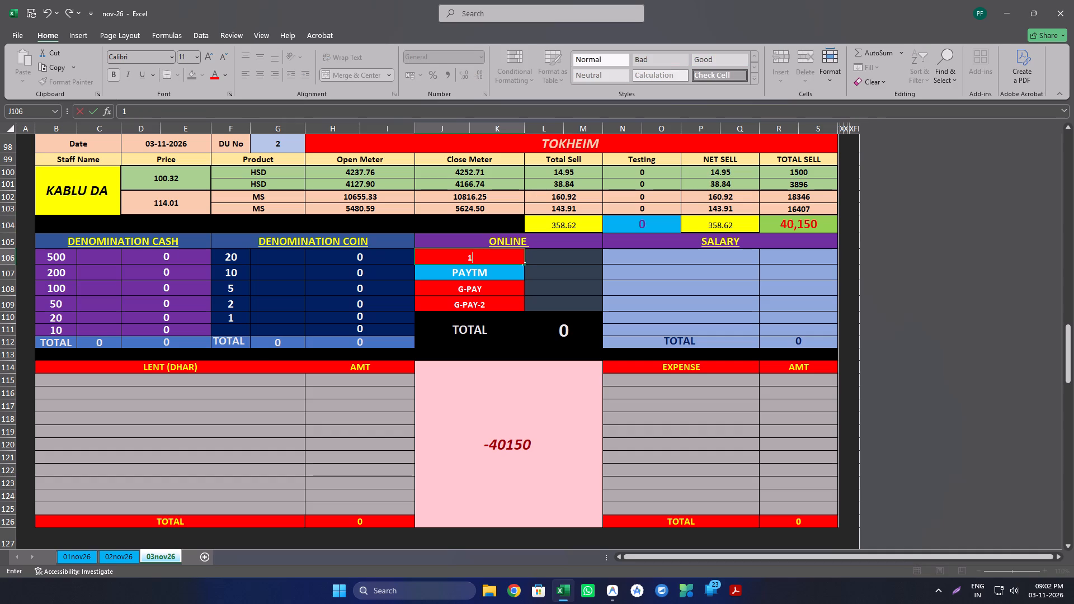
pyautogui.hotkey('ctrl', 'z')
pyautogui.press('Return')
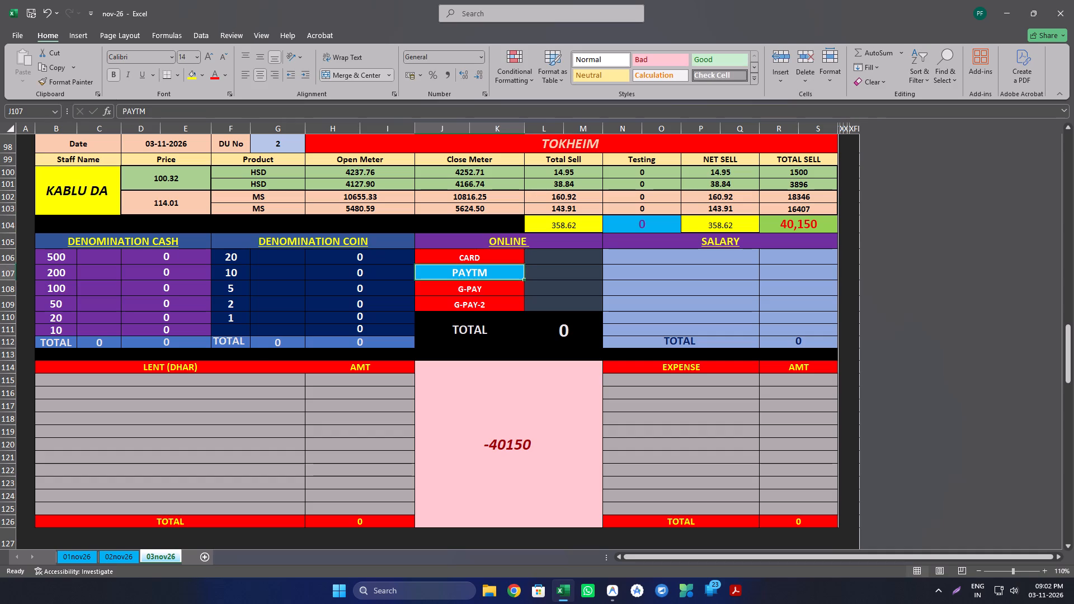
pyautogui.press('Right')
pyautogui.press('Up')
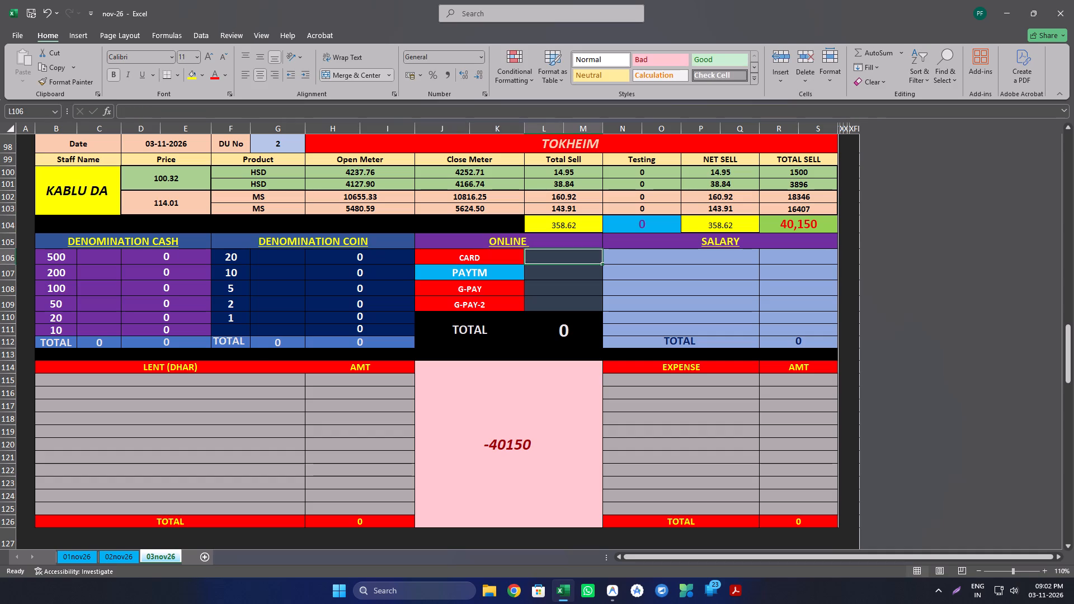
pyautogui.write('13000')
pyautogui.press('Return')
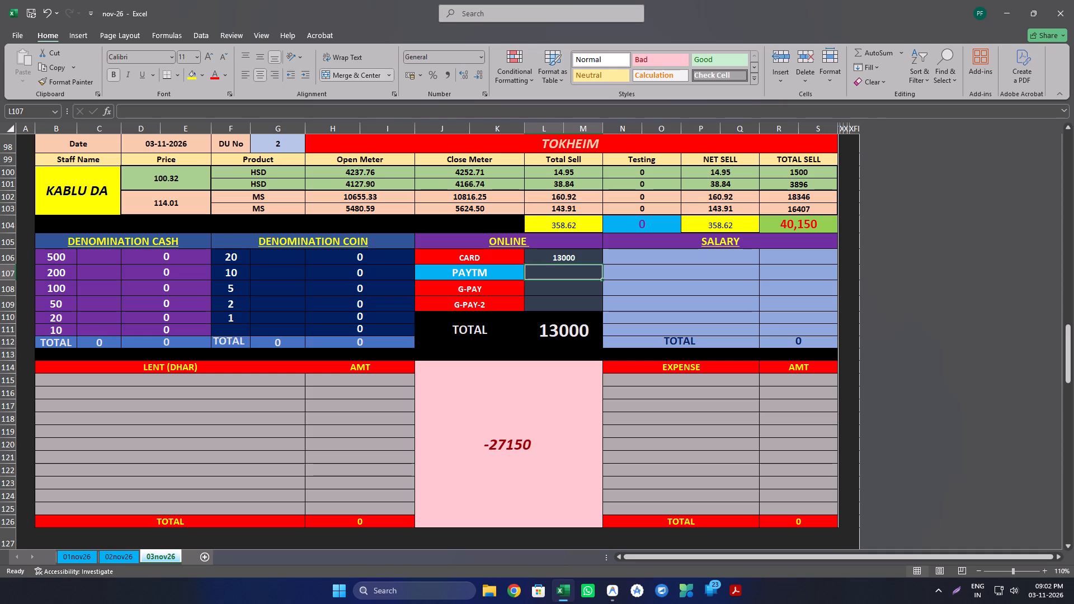
# Review the earlier TOKHEIM and GILBARCO blocks on the 03nov26 sheet, comparing their meter readings, online amounts and cash entries.
pyautogui.scroll(8, 435, 272)
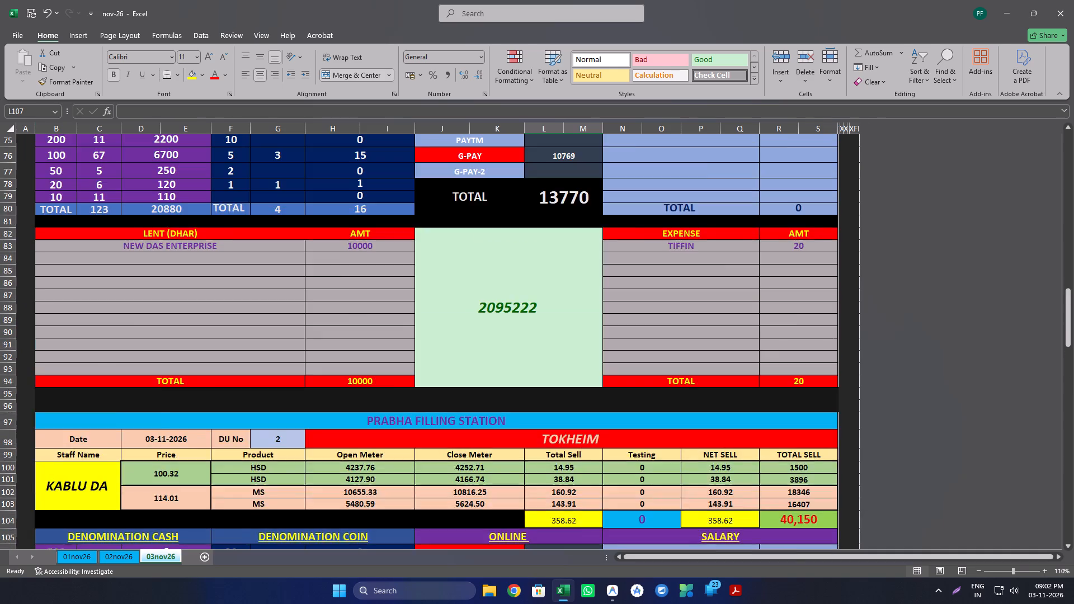
pyautogui.scroll(15, 435, 272)
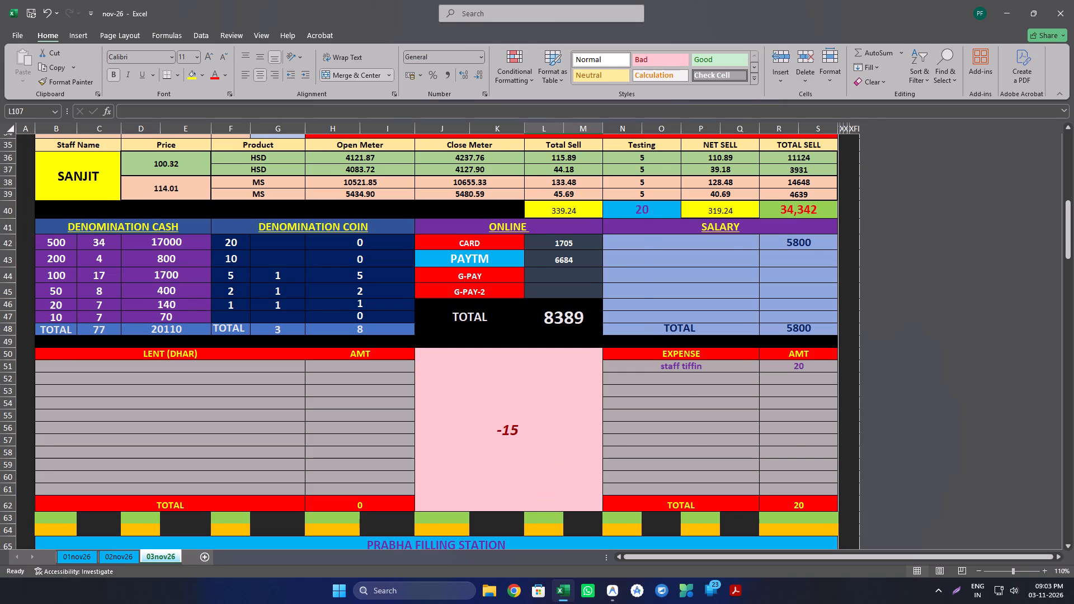
pyautogui.scroll(2, 468, 258)
pyautogui.scroll(-9, 461, 271)
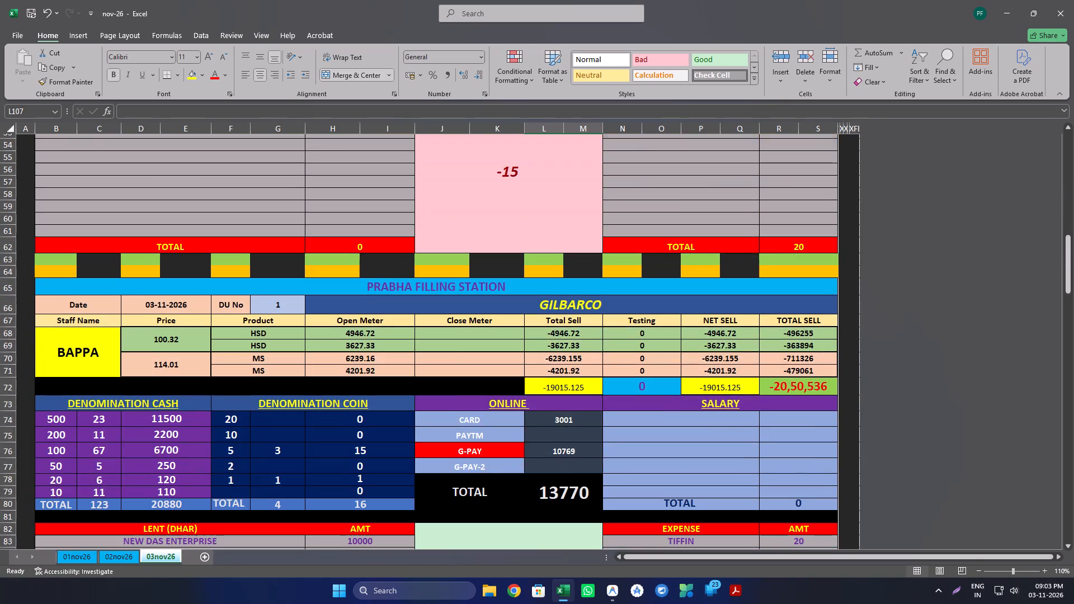
pyautogui.scroll(-11, 461, 271)
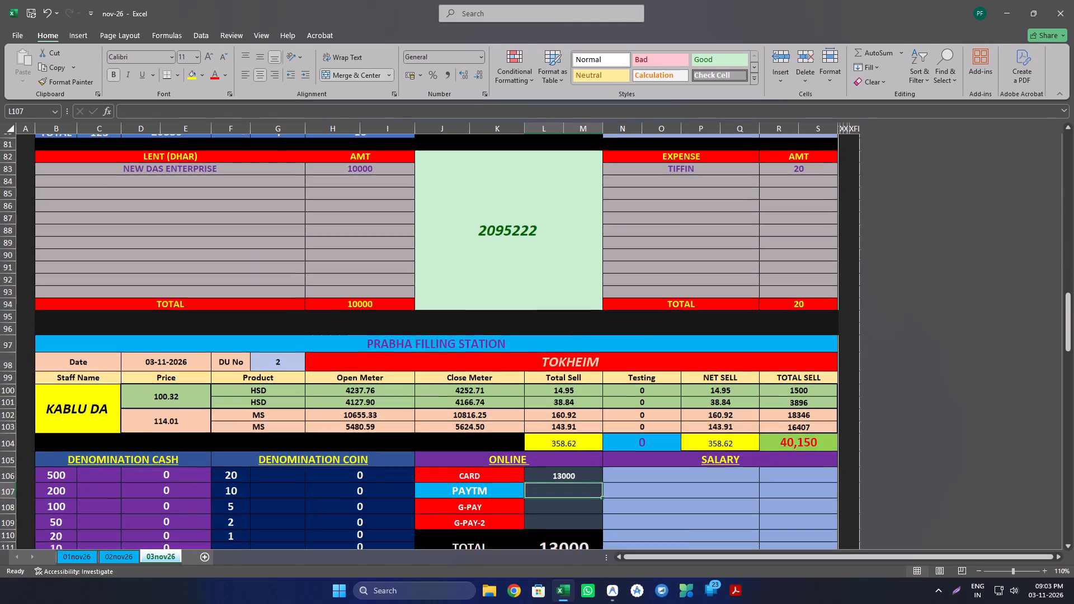
pyautogui.scroll(-6, 461, 271)
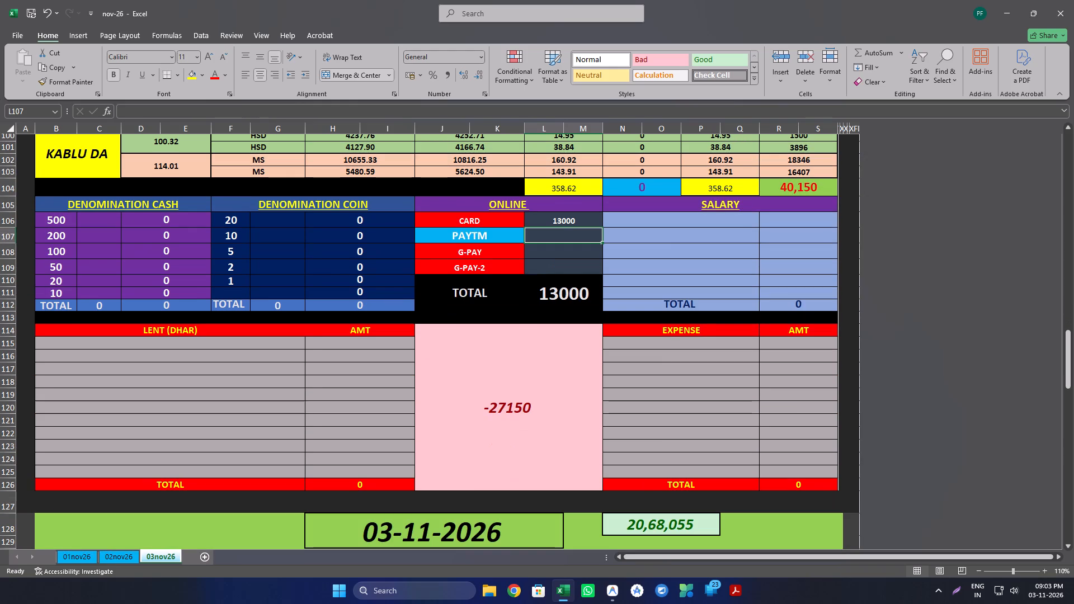
pyautogui.scroll(4, 461, 271)
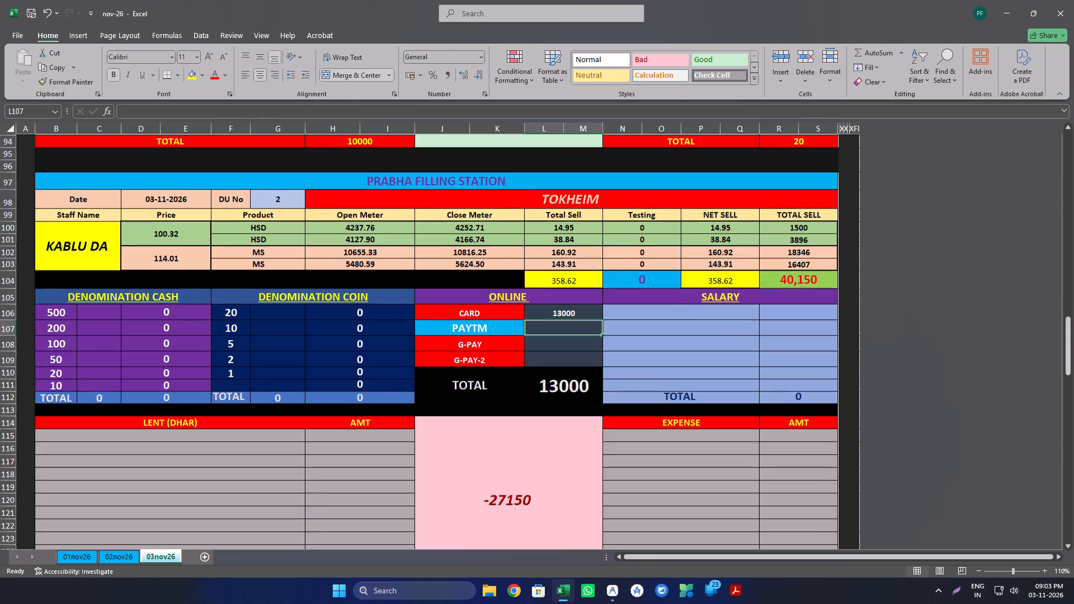
pyautogui.scroll(18, 461, 271)
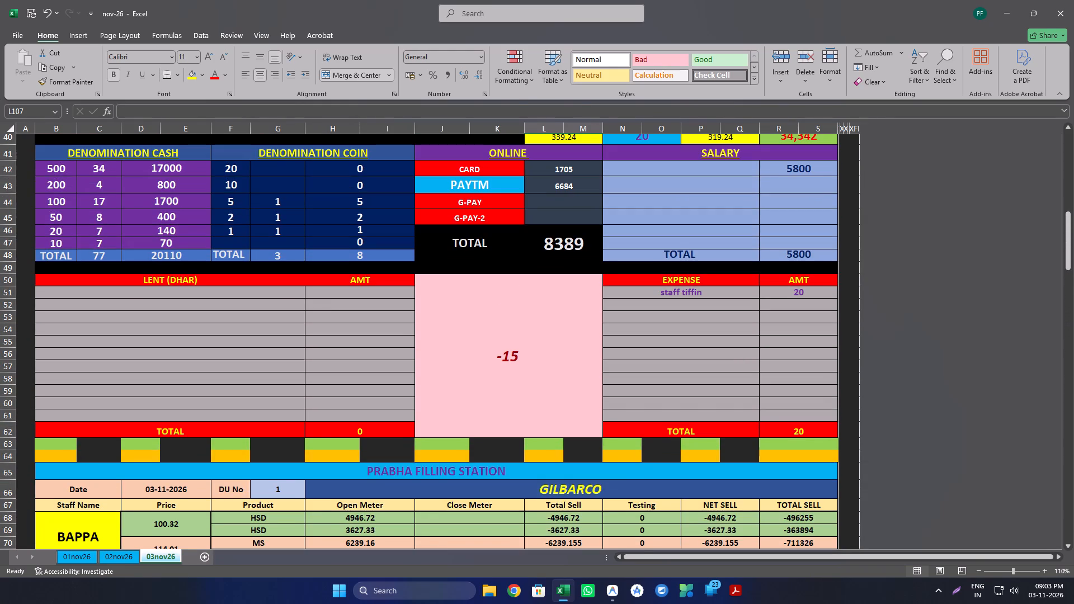
pyautogui.scroll(4, 462, 270)
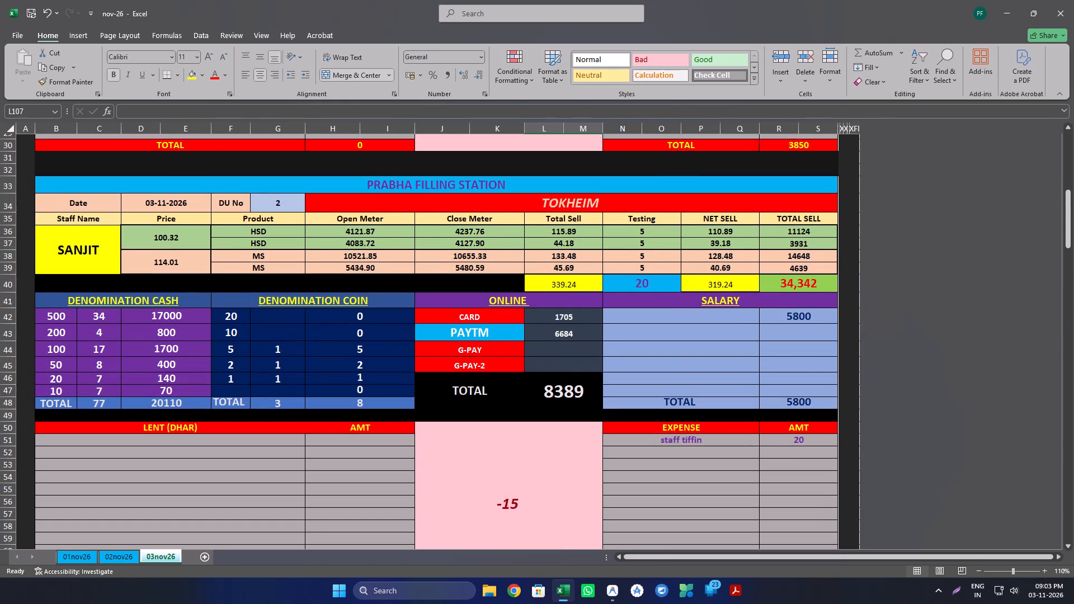
pyautogui.scroll(-3, 462, 270)
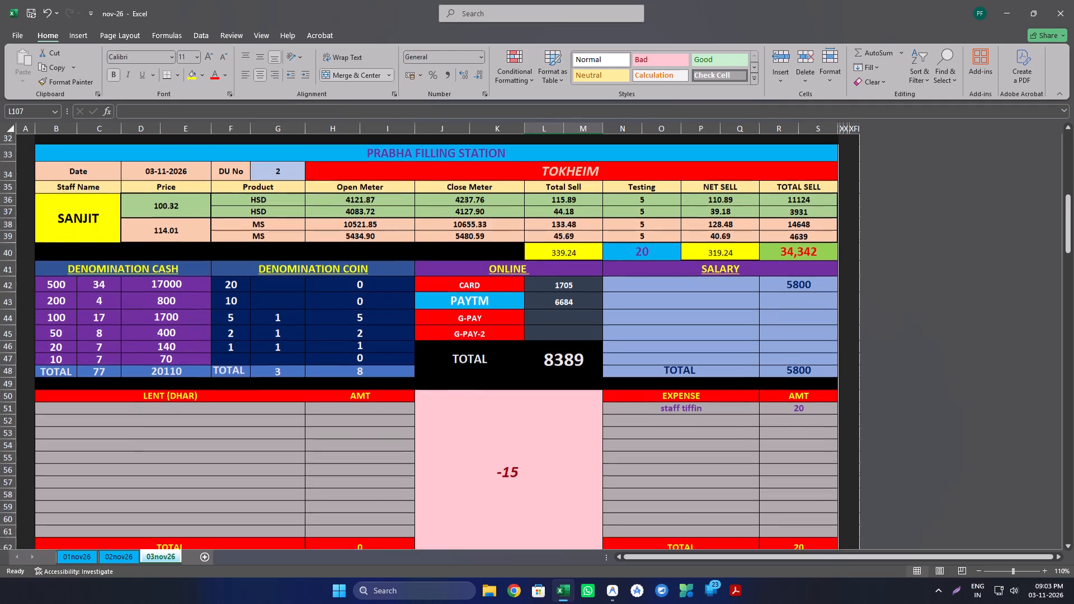
pyautogui.scroll(-11, 462, 270)
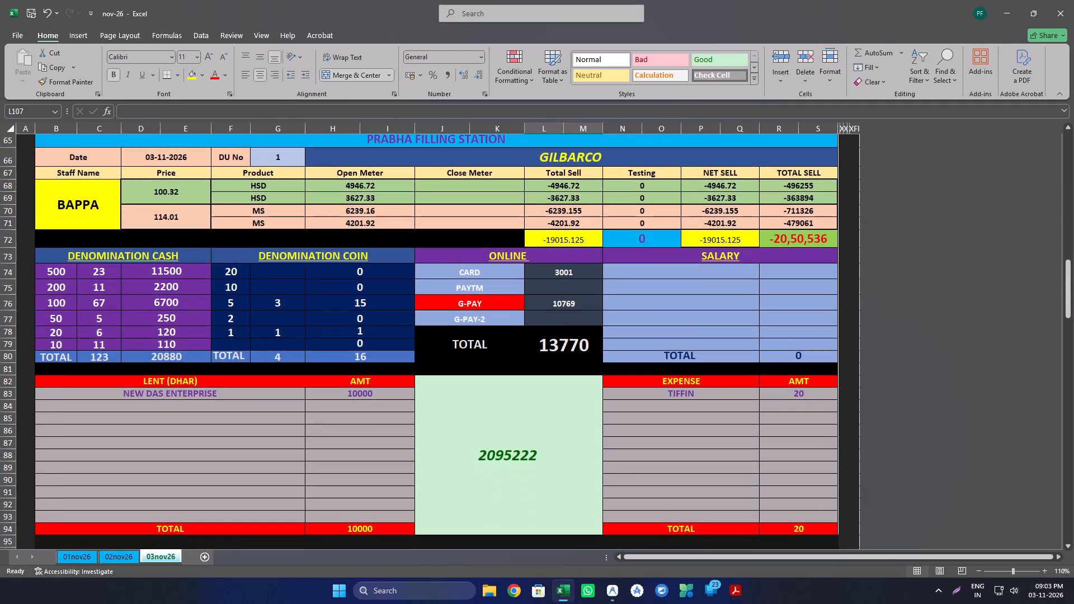
pyautogui.scroll(-1, 462, 270)
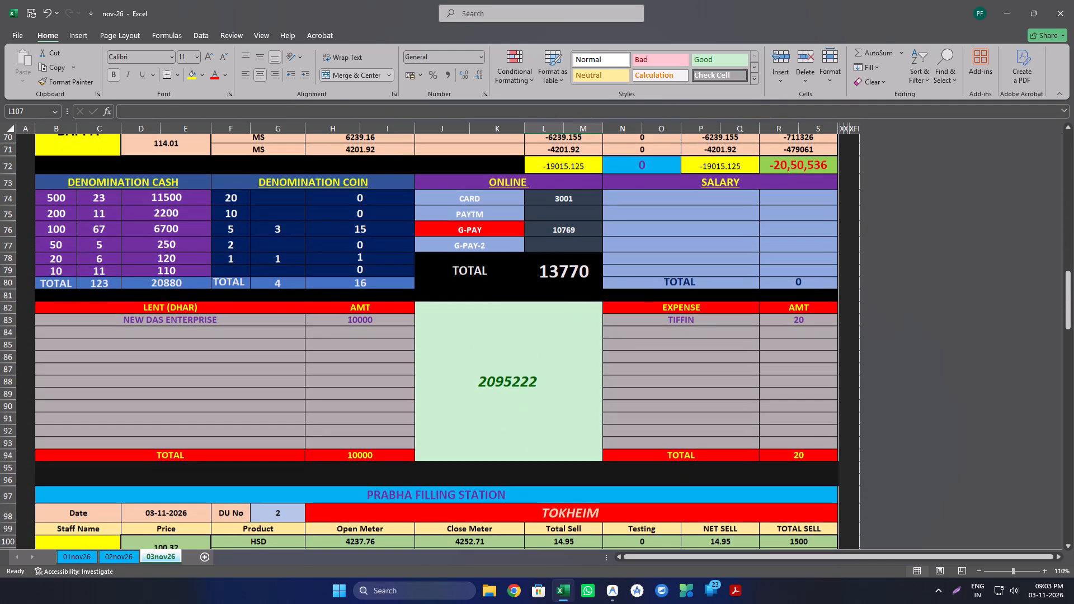
pyautogui.scroll(-6, 462, 270)
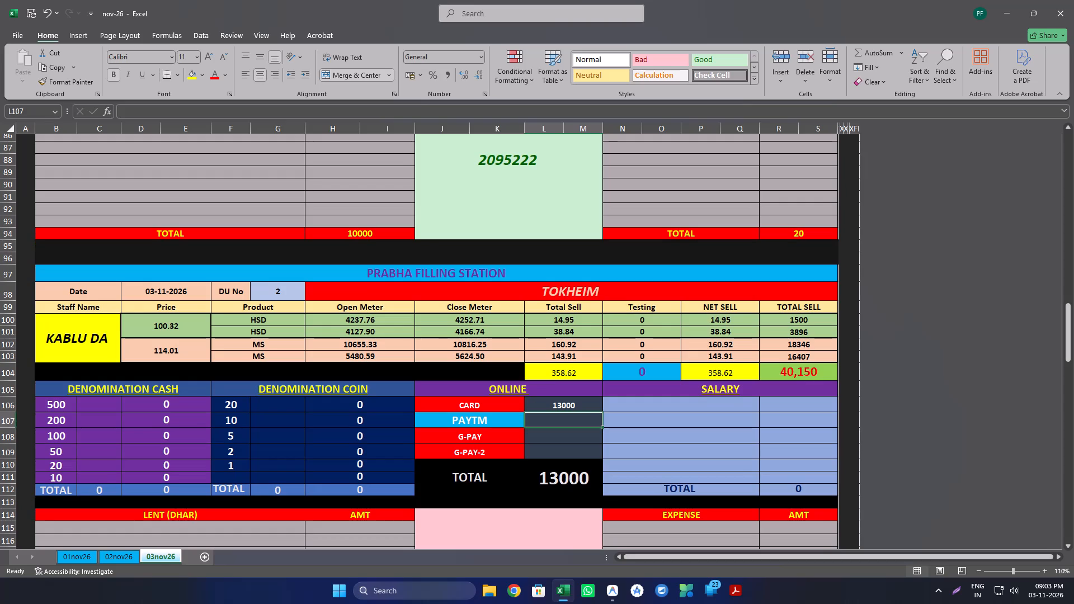
pyautogui.scroll(-3, 468, 285)
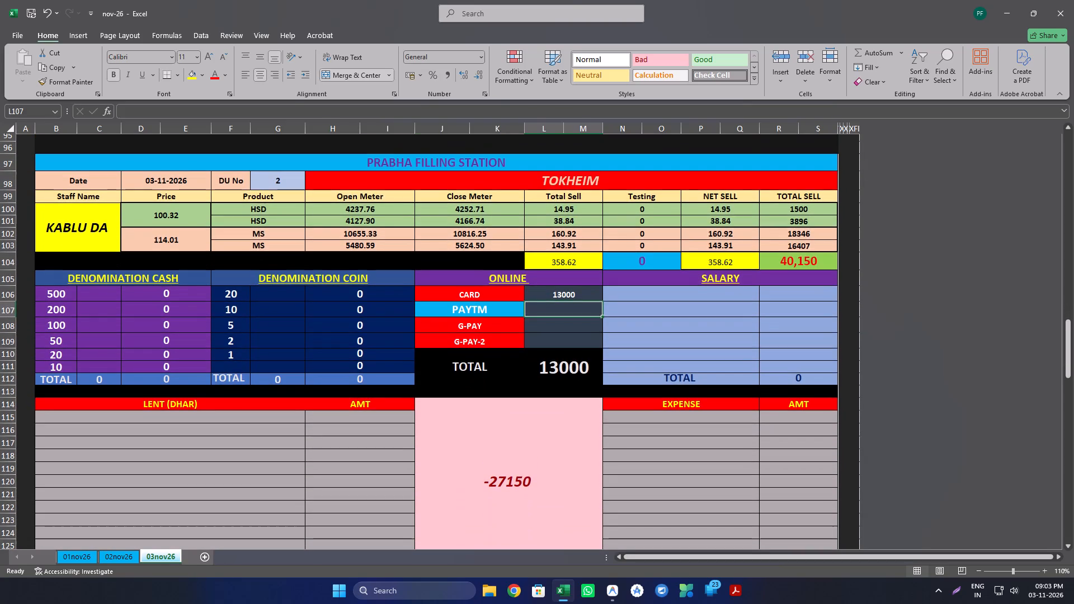
# Enter 16614 as the PAYTM amount in the ONLINE section of the second TOKHEIM block.
pyautogui.write('16614')
pyautogui.press('Return')
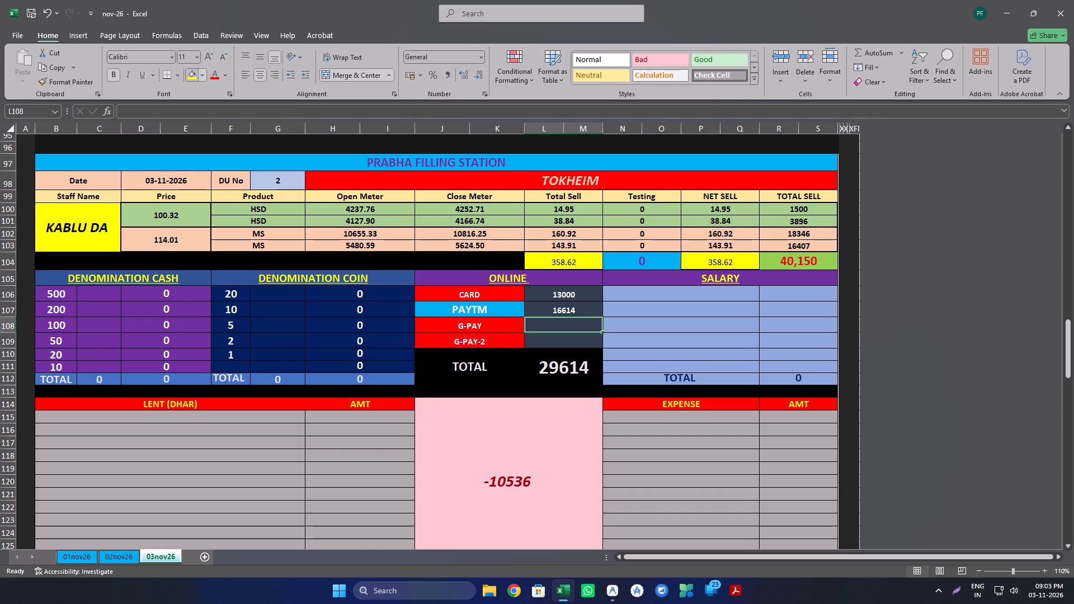
# Record a "bakshis" expense of 700 in the first EXPENSE row of the second TOKHEIM block.
pyautogui.scroll(-2, 614, 280)
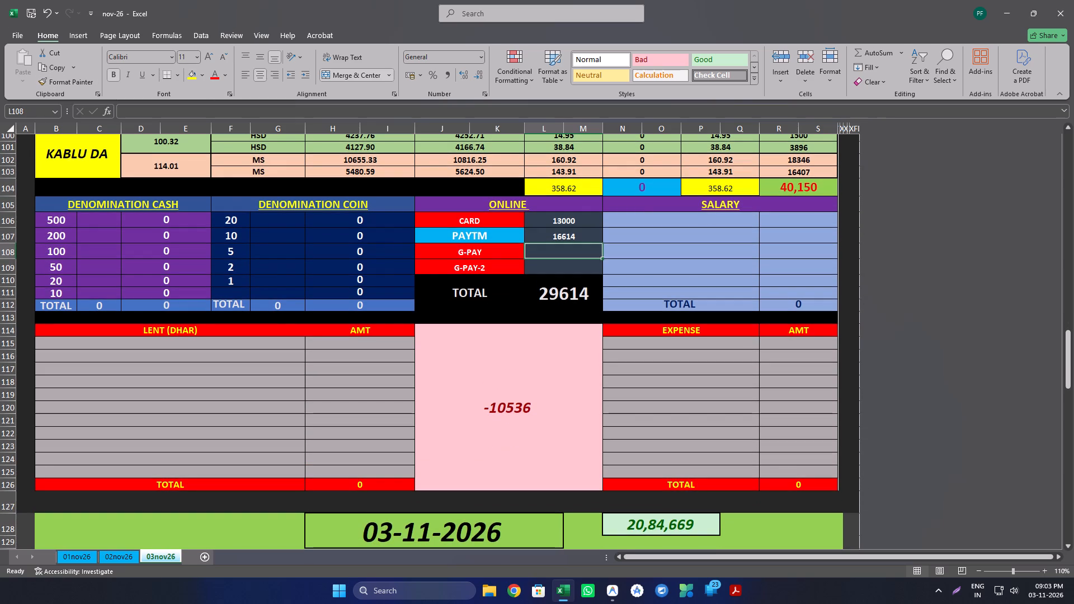
pyautogui.doubleClick(788, 345)
pyautogui.write('700')
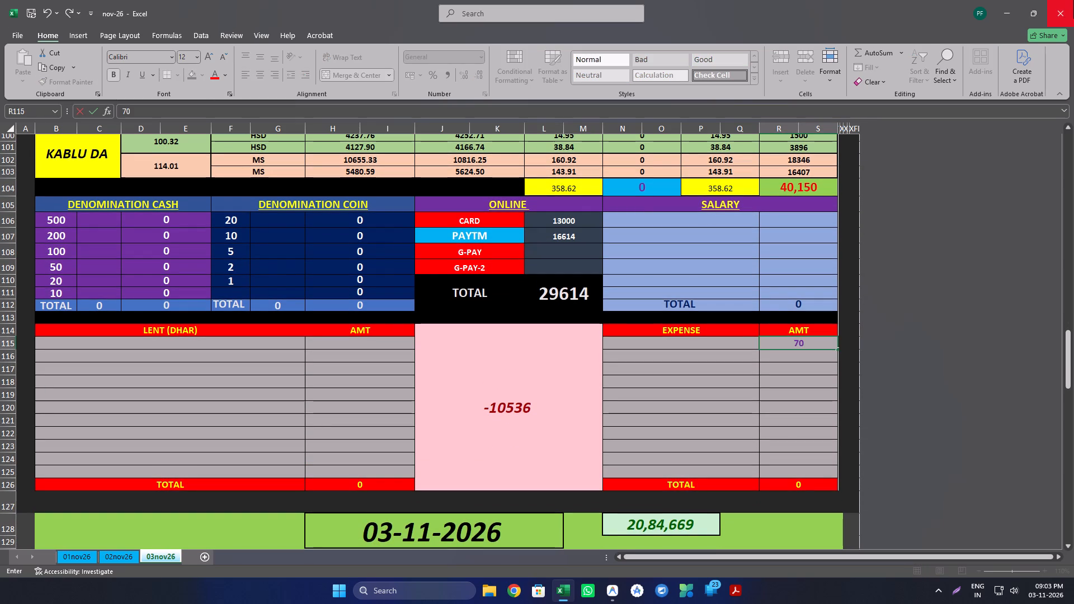
pyautogui.press('Return')
pyautogui.press('Up')
pyautogui.press('Left')
pyautogui.write('bakshis')
pyautogui.press('Return')
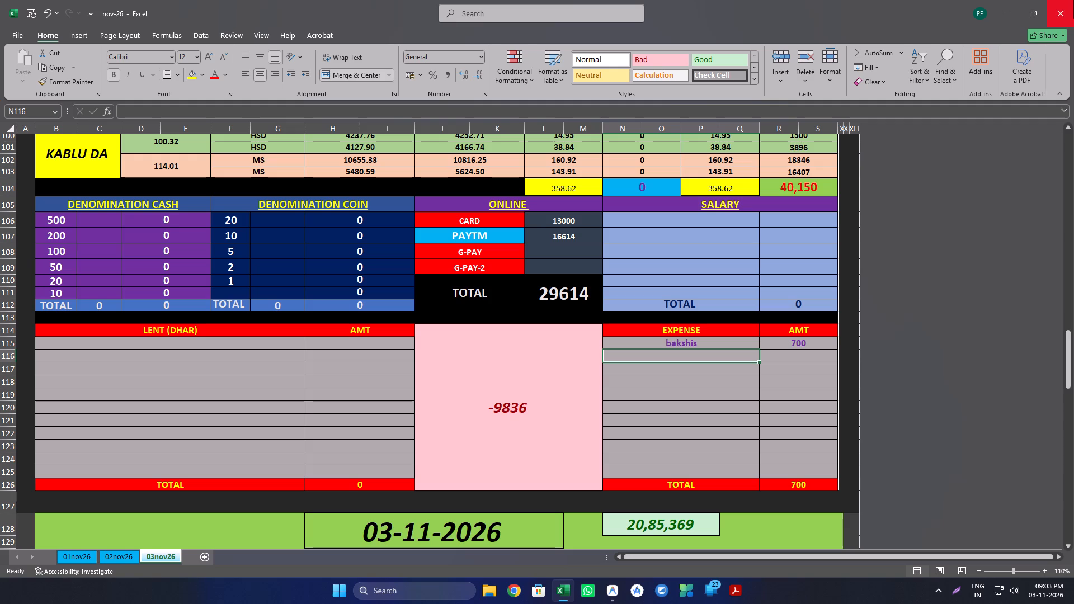
# Enter the cash denomination counts 9 for the 500 notes and 11 for the 200 notes in the second TOKHEIM block.
pyautogui.press('Up')
pyautogui.press('Left')
pyautogui.press('Left')
pyautogui.press('Up')
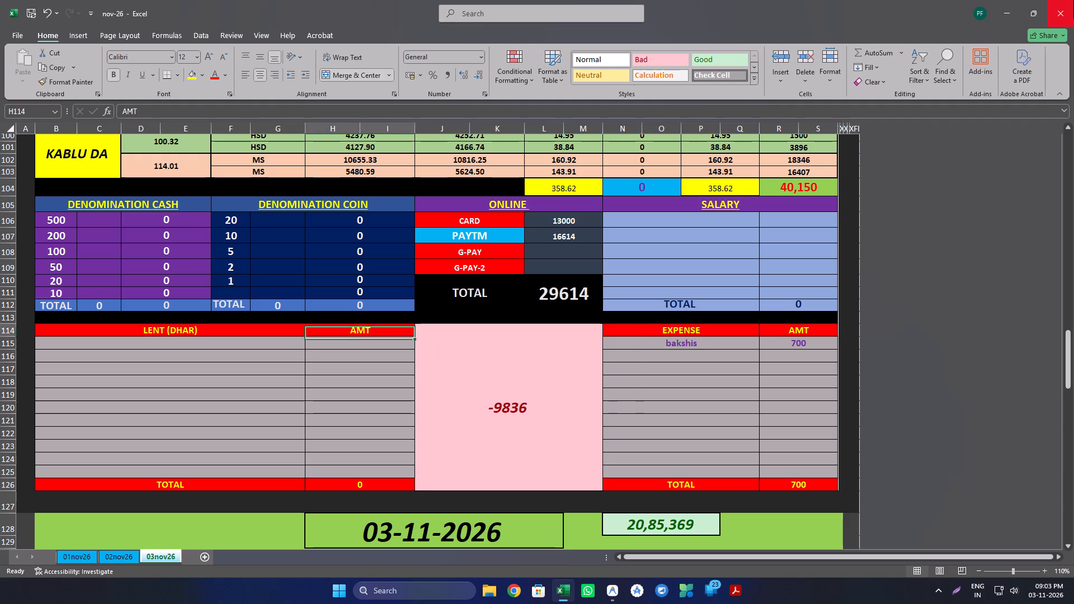
pyautogui.press('Left')
pyautogui.press('Up')
pyautogui.press('Up')
pyautogui.press('Up')
pyautogui.press('Up')
pyautogui.press('Left')
pyautogui.press('Up')
pyautogui.press('Left')
pyautogui.press('Left')
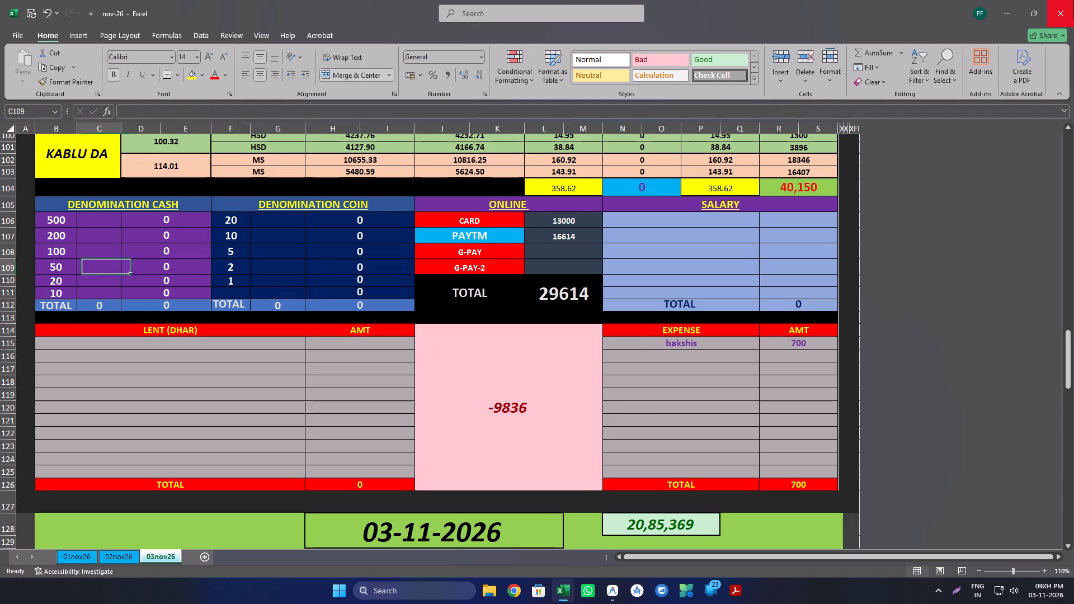
pyautogui.press('Up')
pyautogui.press('Up')
pyautogui.press('Up')
pyautogui.press('9')
pyautogui.press('Return')
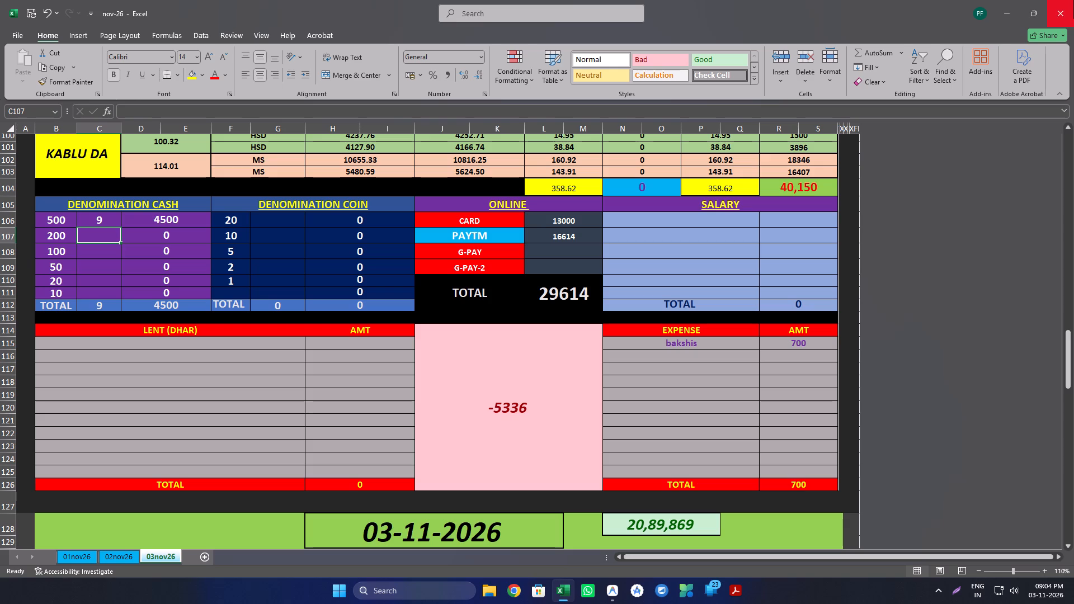
pyautogui.write('11')
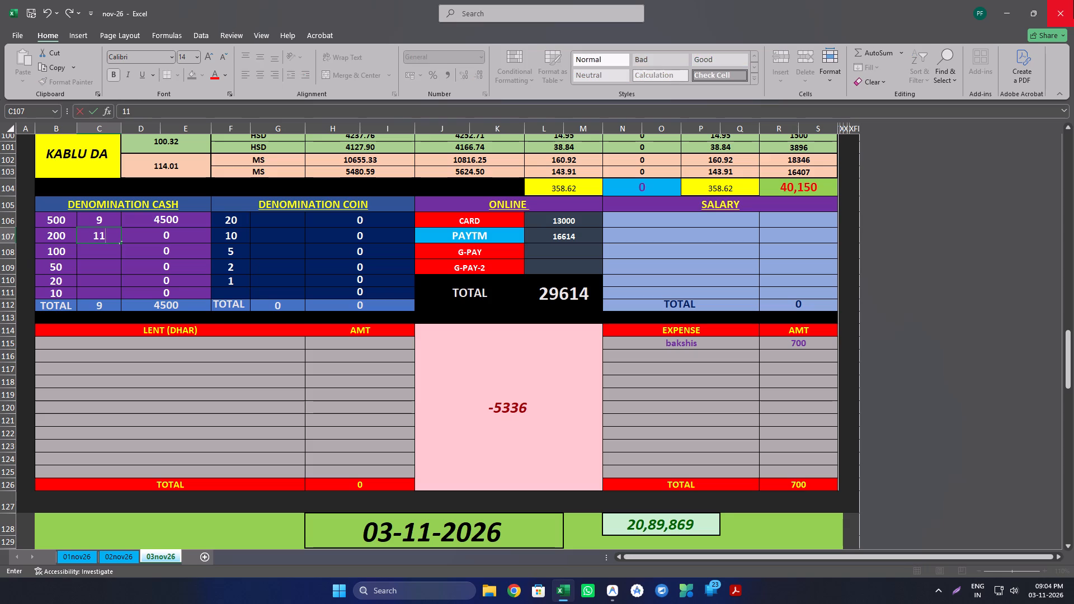
pyautogui.press('Return')
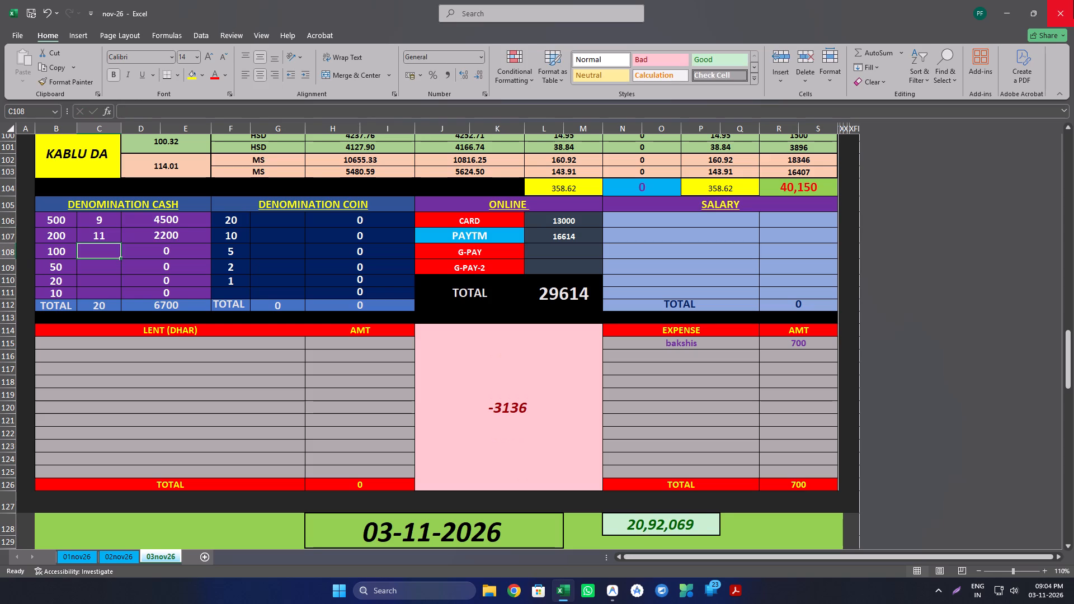
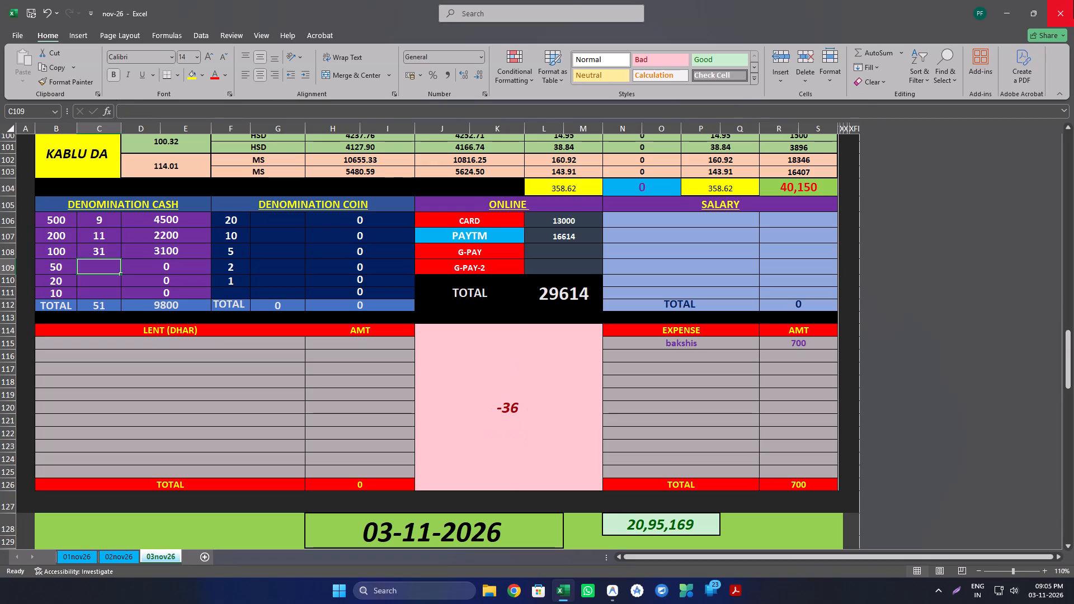
# Enter the cash denomination counts 1 for the 50 notes and 1 for the 10 notes in the second TOKHEIM block, leaving 20 blank.
pyautogui.press('1')
pyautogui.press('Return')
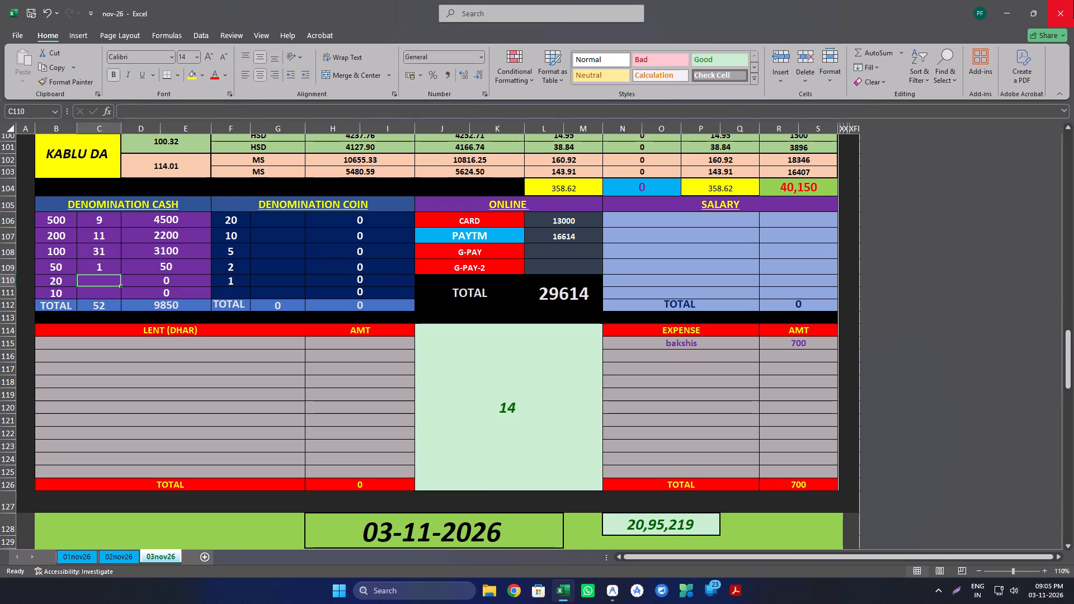
pyautogui.press('1')
pyautogui.press('BackSpace')
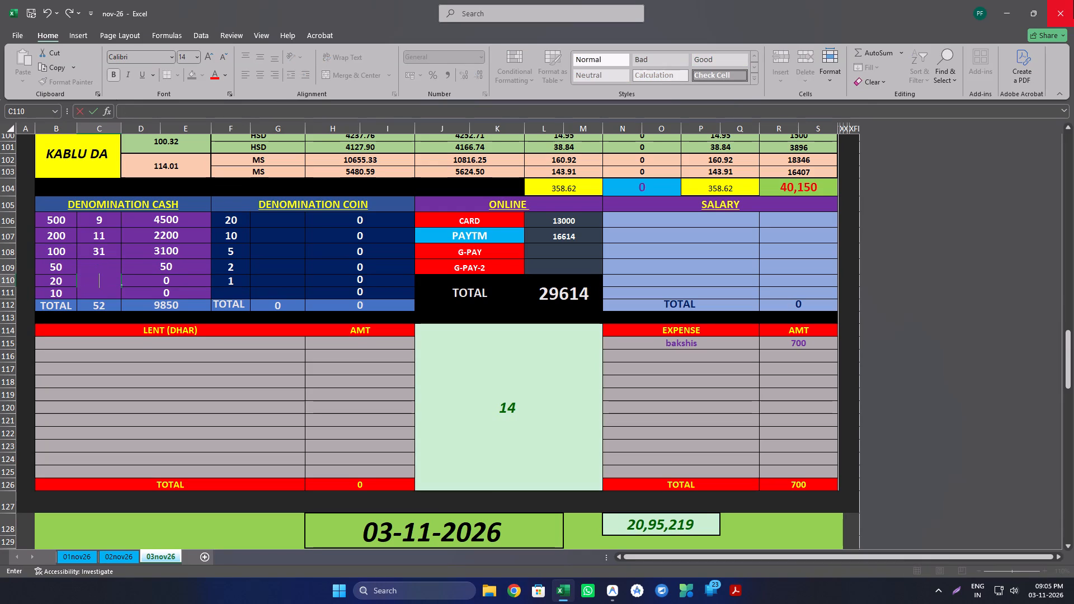
pyautogui.press('Return')
pyautogui.press('1')
pyautogui.press('Return')
# Enter the coin denomination counts 2 for the 5 coins, 1 for the 2 coins and 1 for the 1 coins in the same block.
pyautogui.press('Right')
pyautogui.press('Right')
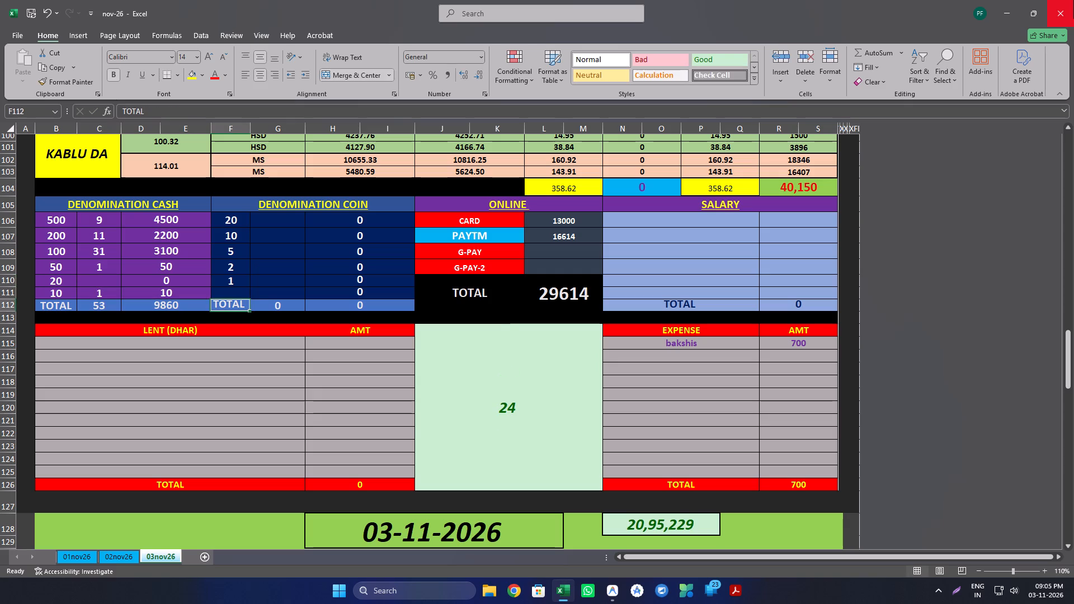
pyautogui.press('Up')
pyautogui.press('Up')
pyautogui.press('Up')
pyautogui.press('Right')
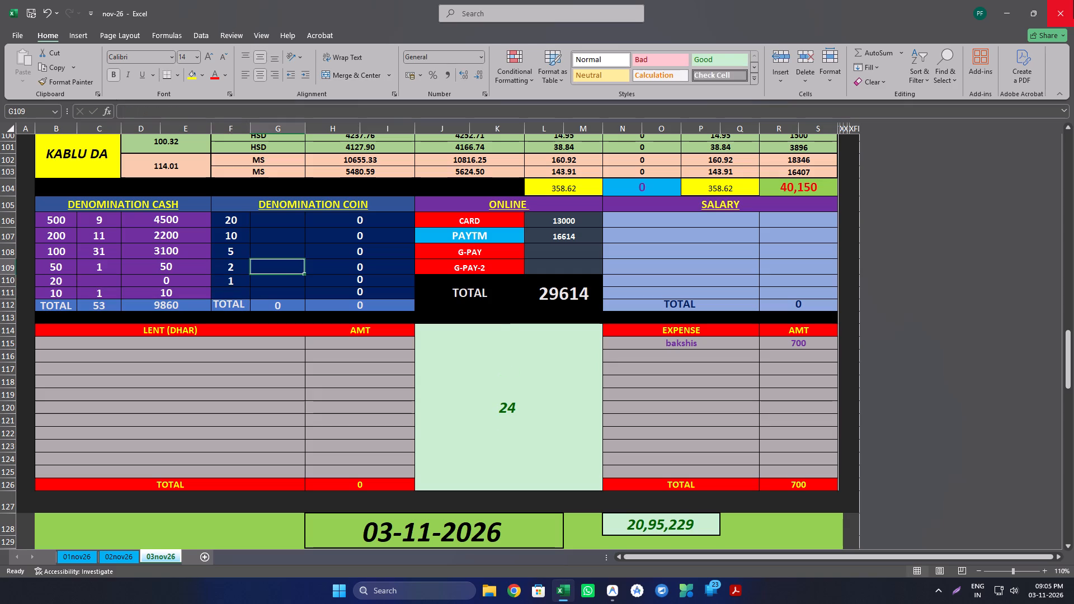
pyautogui.press('Up')
pyautogui.press('2')
pyautogui.press('Return')
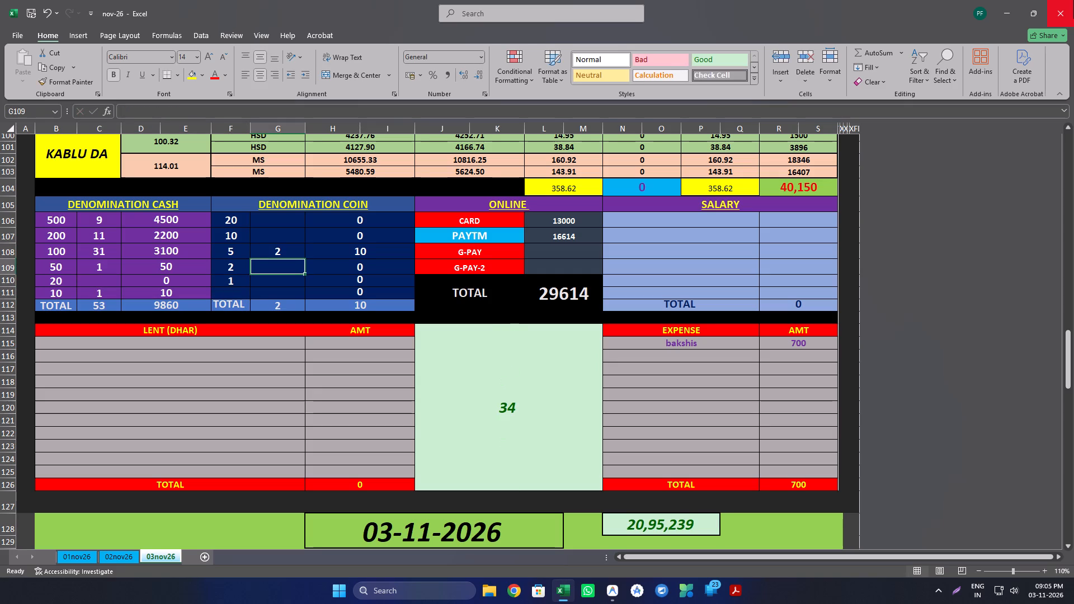
pyautogui.press('1')
pyautogui.press('Return')
pyautogui.press('1')
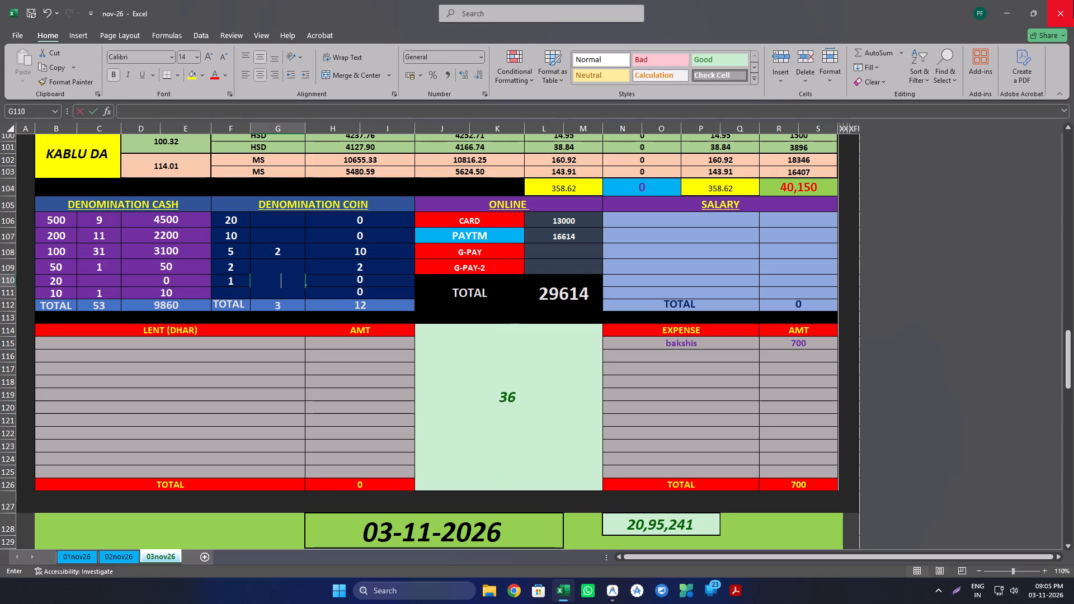
pyautogui.press('Return')
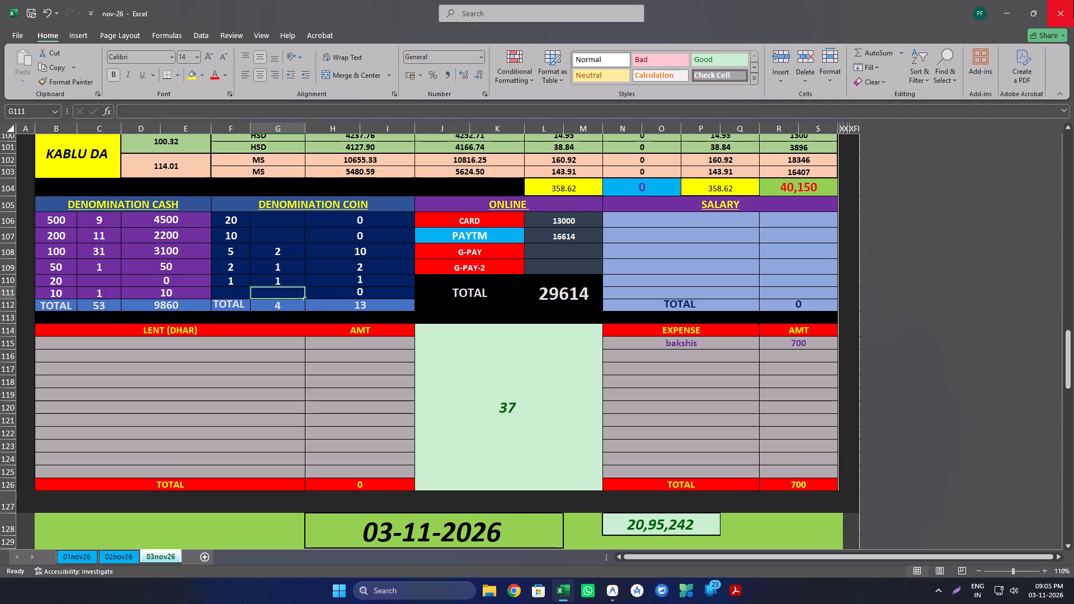
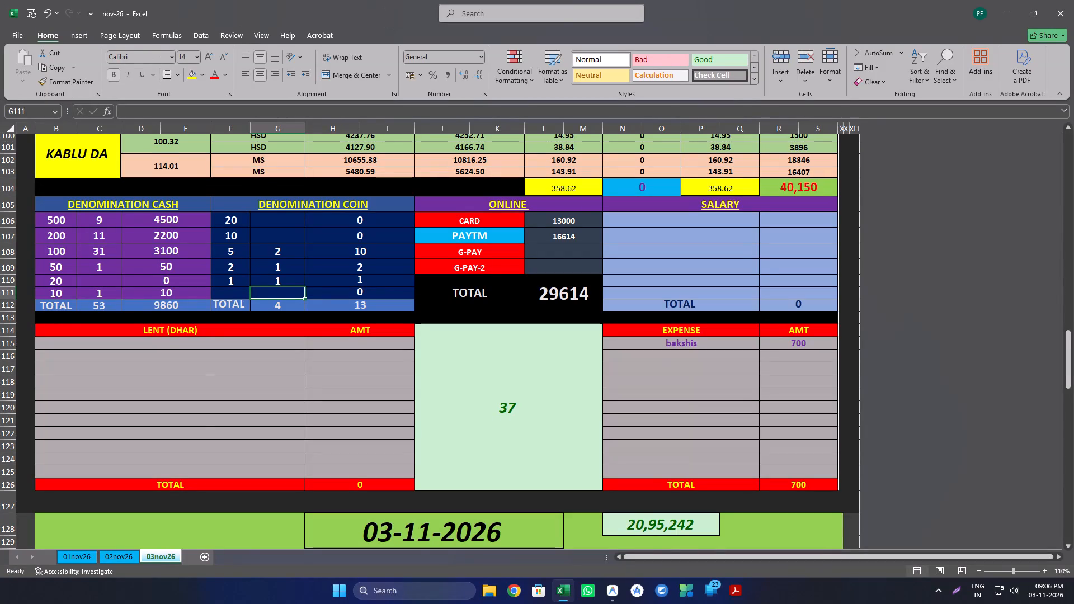
# Clear the G-PAY and CARD amounts in the online section of the GILBARCO block.
pyautogui.scroll(1, 313, 143)
pyautogui.scroll(8, 458, 250)
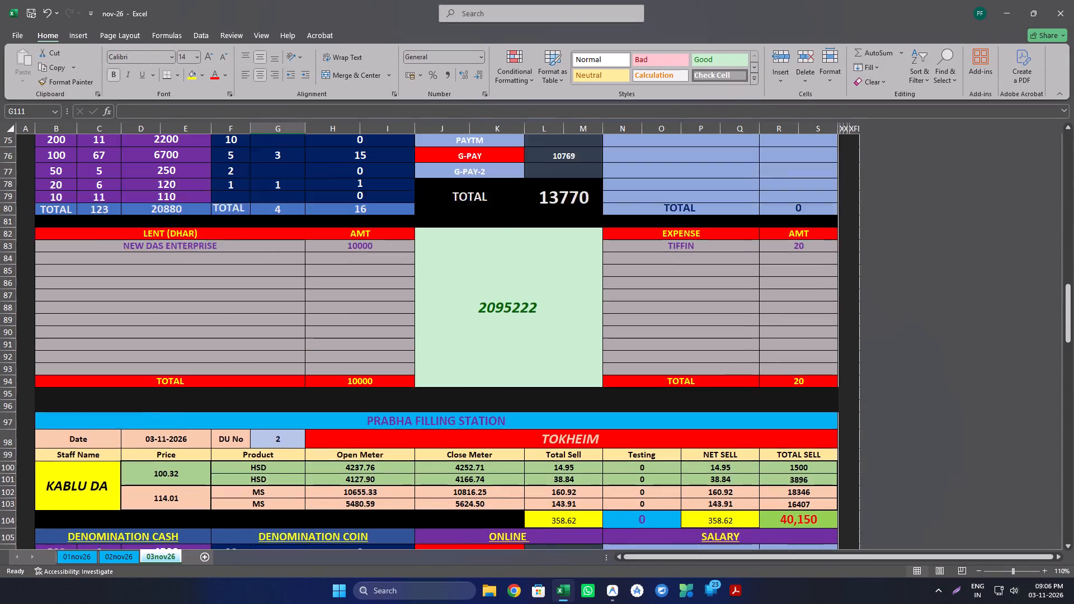
pyautogui.scroll(3, 455, 246)
pyautogui.scroll(4, 515, 240)
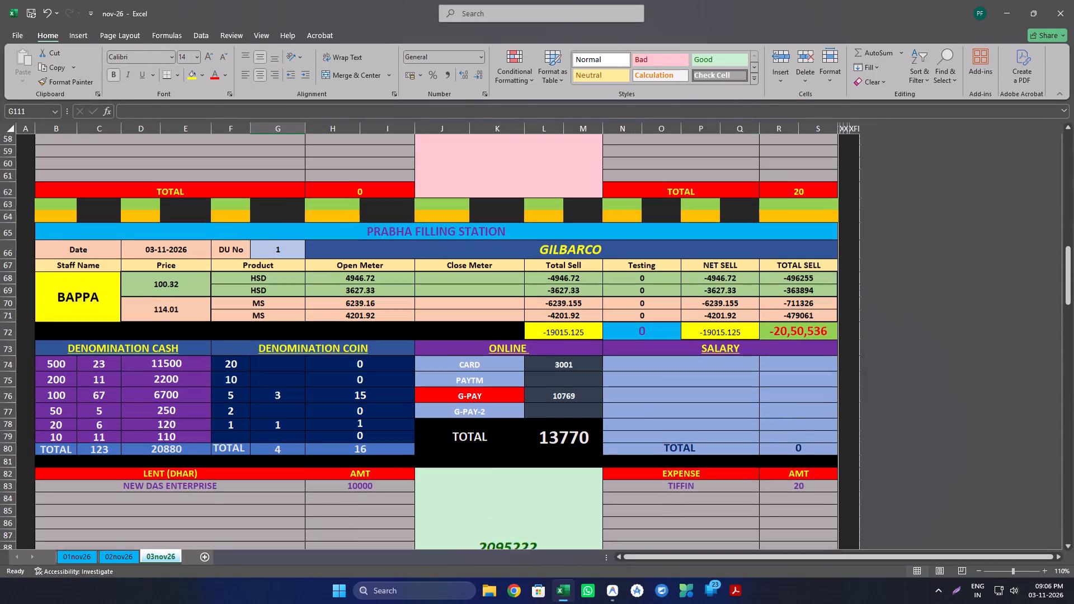
pyautogui.scroll(-3, 515, 240)
pyautogui.scroll(1, 515, 240)
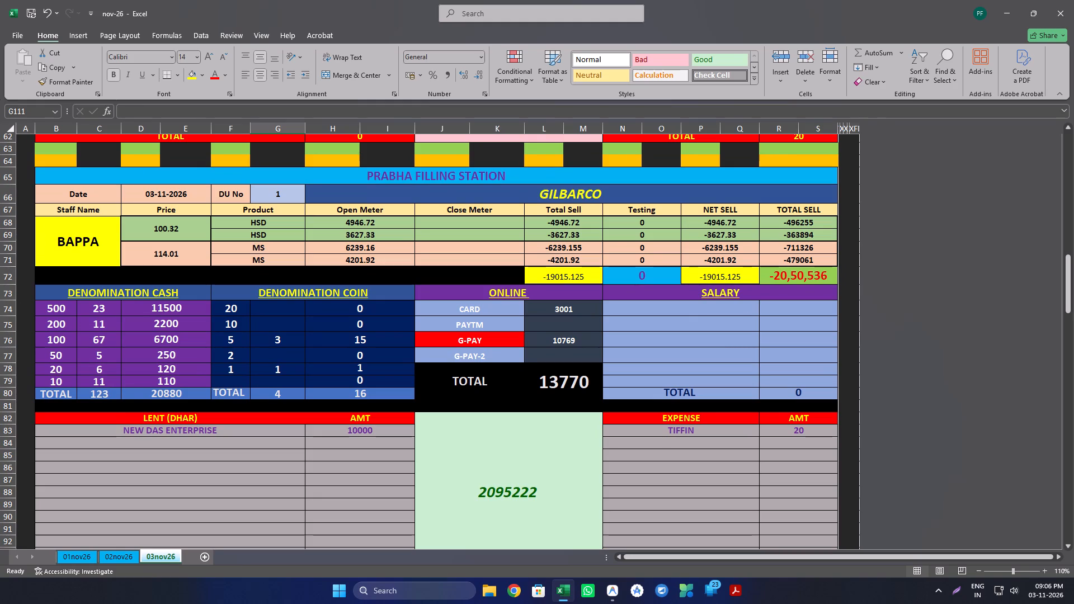
pyautogui.moveTo(586, 309); pyautogui.dragTo(585, 335)
pyautogui.click(585, 335)
pyautogui.press('Delete')
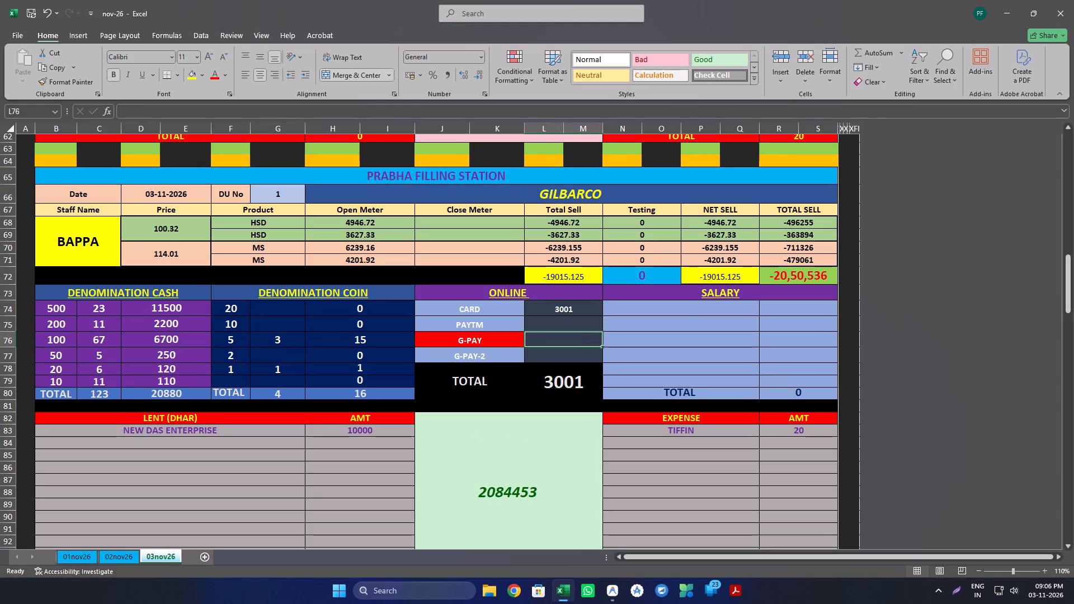
pyautogui.press('Up')
pyautogui.press('Up')
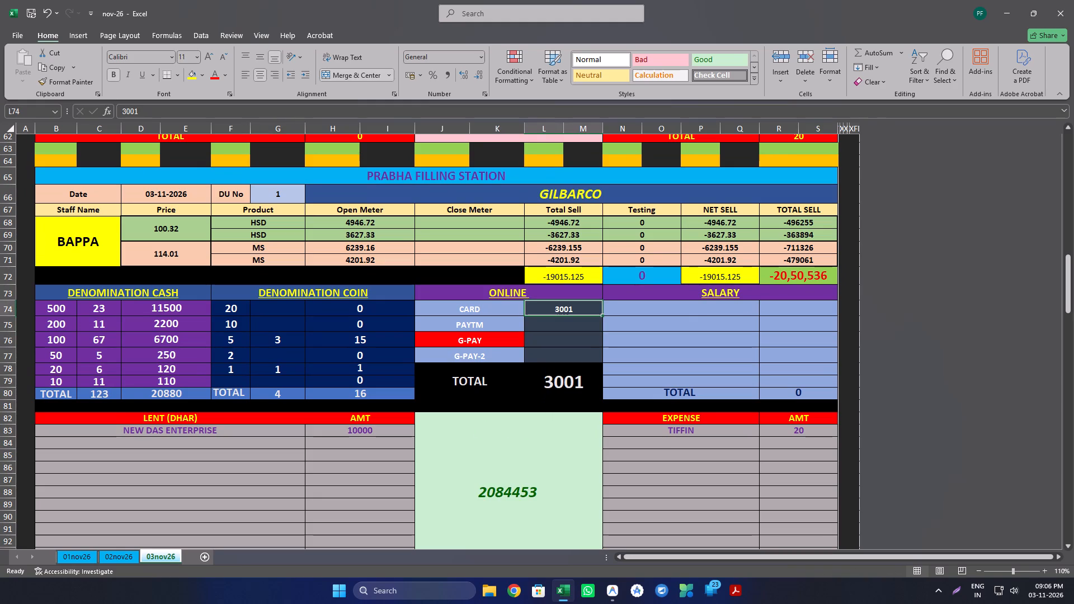
pyautogui.press('Delete')
# Remove the TIFFIN expense entry and its amount from the GILBARCO block.
pyautogui.press('Down')
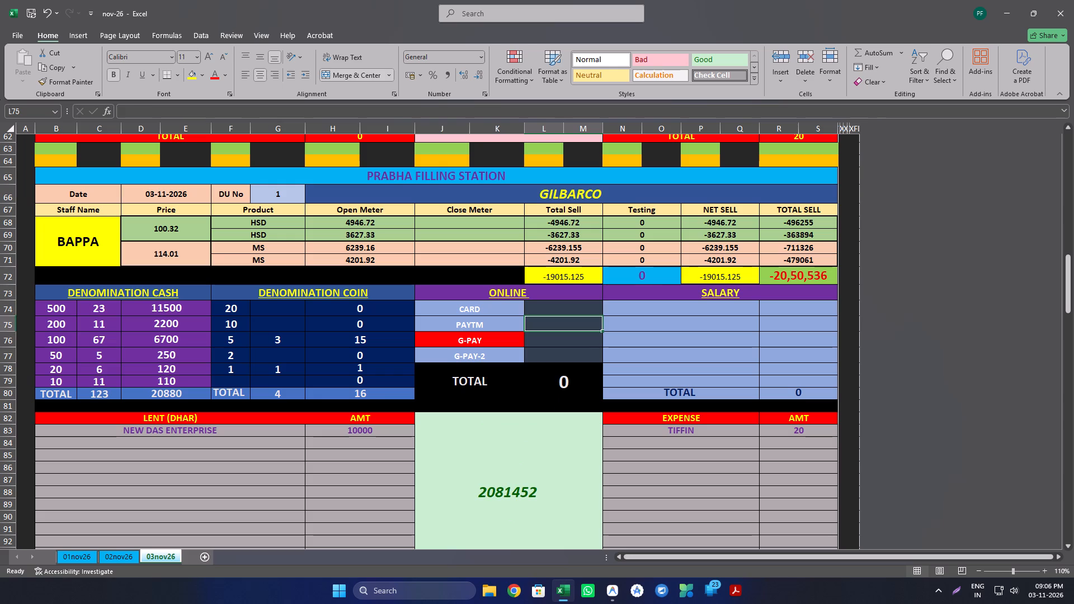
pyautogui.press('Down')
pyautogui.press('Down')
pyautogui.press('Down')
pyautogui.press('Down')
pyautogui.press('Down')
pyautogui.press('Right')
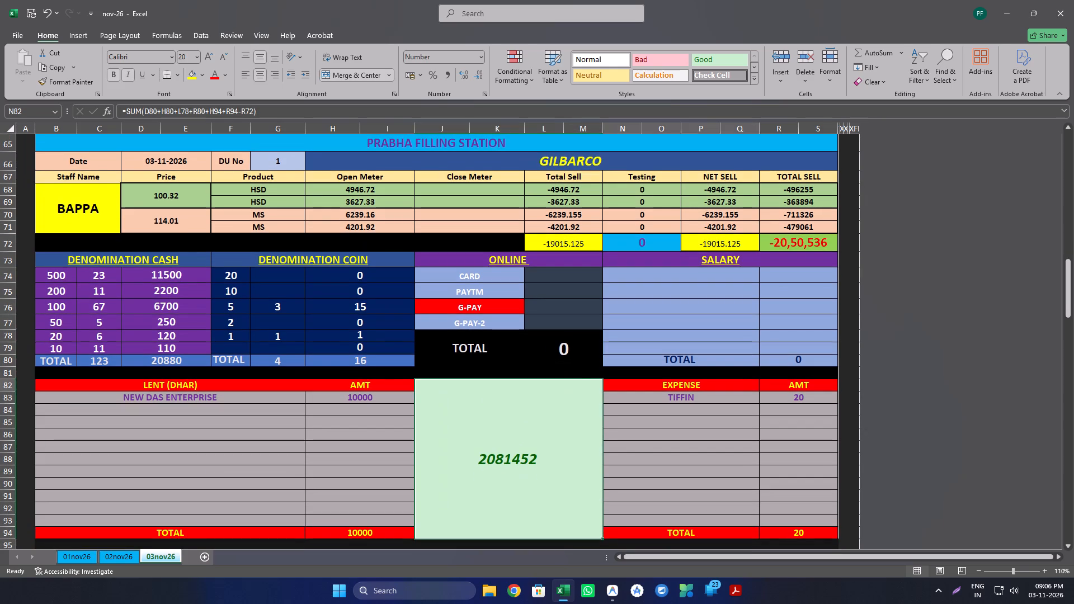
pyautogui.press('Right')
pyautogui.press('Down')
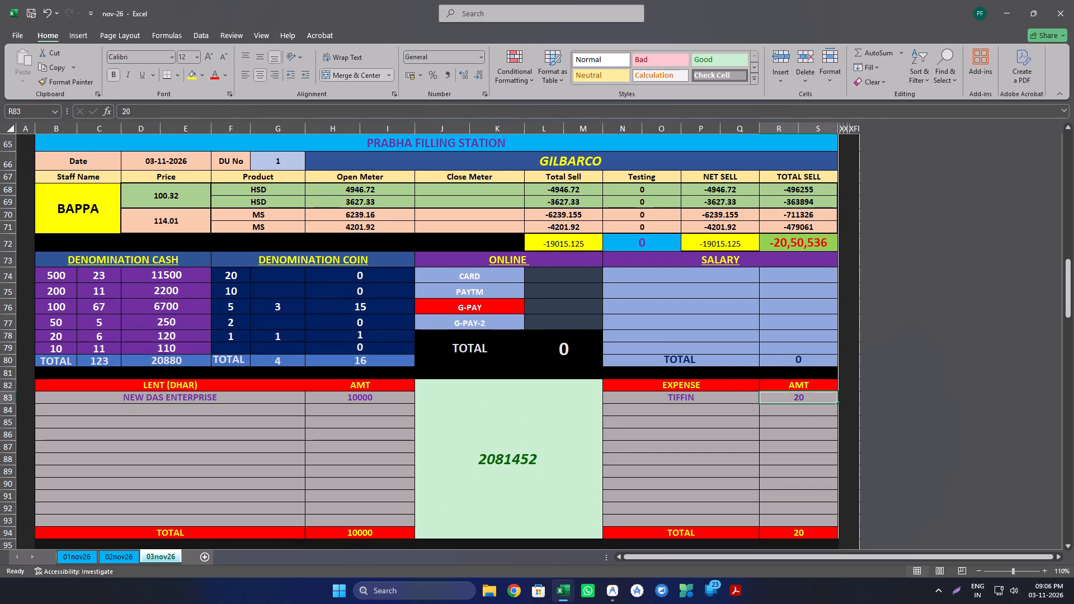
pyautogui.press('Delete')
pyautogui.press('Left')
pyautogui.press('Delete')
# Clear the coin counts for the 1 and 5 denominations in the GILBARCO block.
pyautogui.press('Left')
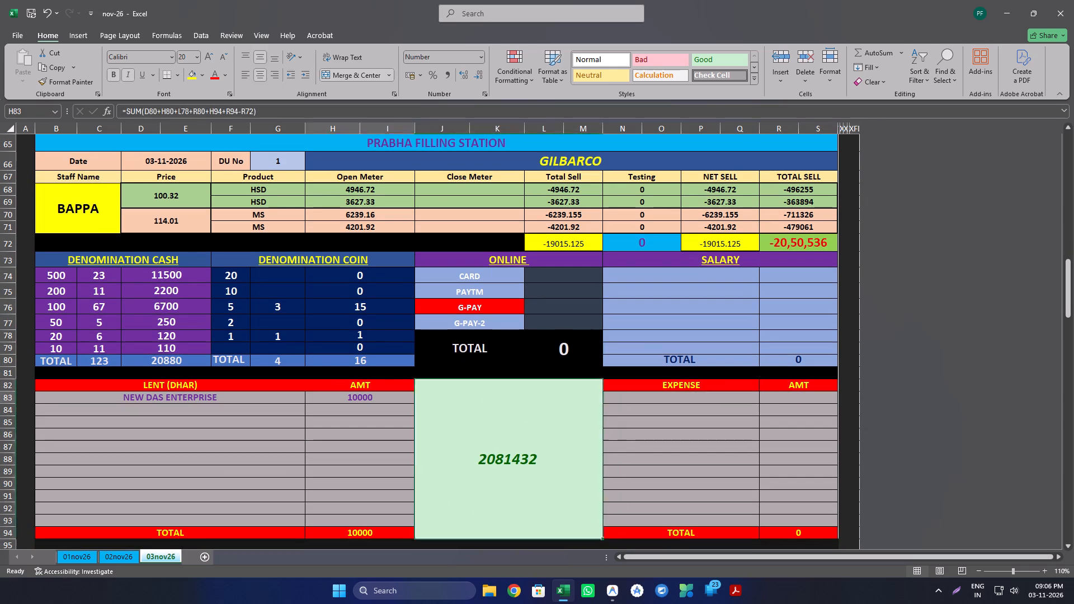
pyautogui.press('Left')
pyautogui.press('Left')
pyautogui.press('Up')
pyautogui.press('Right')
pyautogui.press('Up')
pyautogui.press('Left')
pyautogui.press('Up')
pyautogui.press('Right')
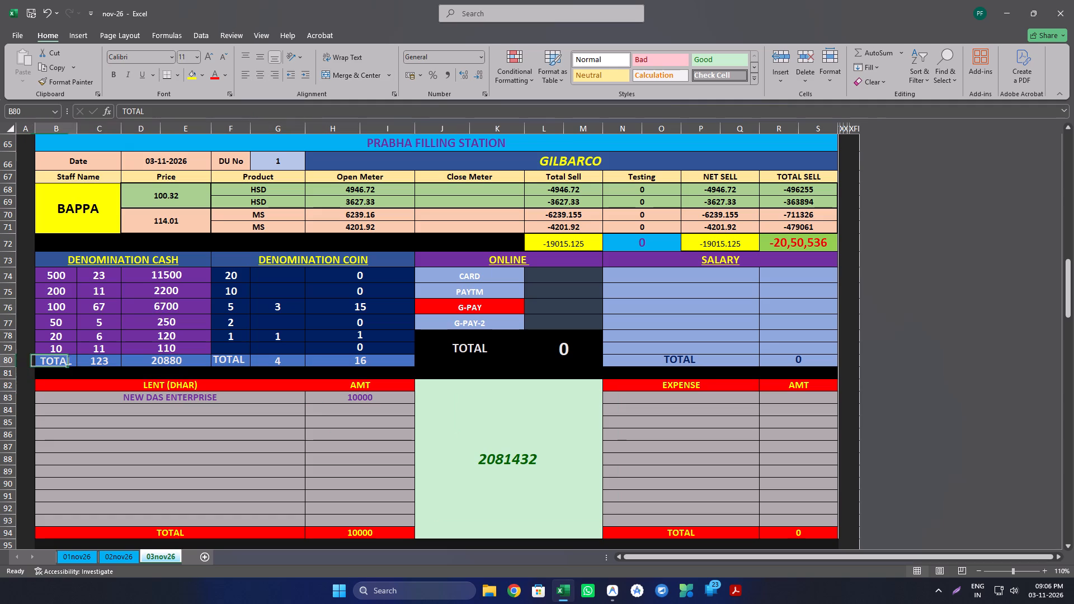
pyautogui.press('Right')
pyautogui.press('Right')
pyautogui.press('Right')
pyautogui.press('Right')
pyautogui.press('Up')
pyautogui.press('Up')
pyautogui.press('Delete')
pyautogui.press('Right')
pyautogui.press('Up')
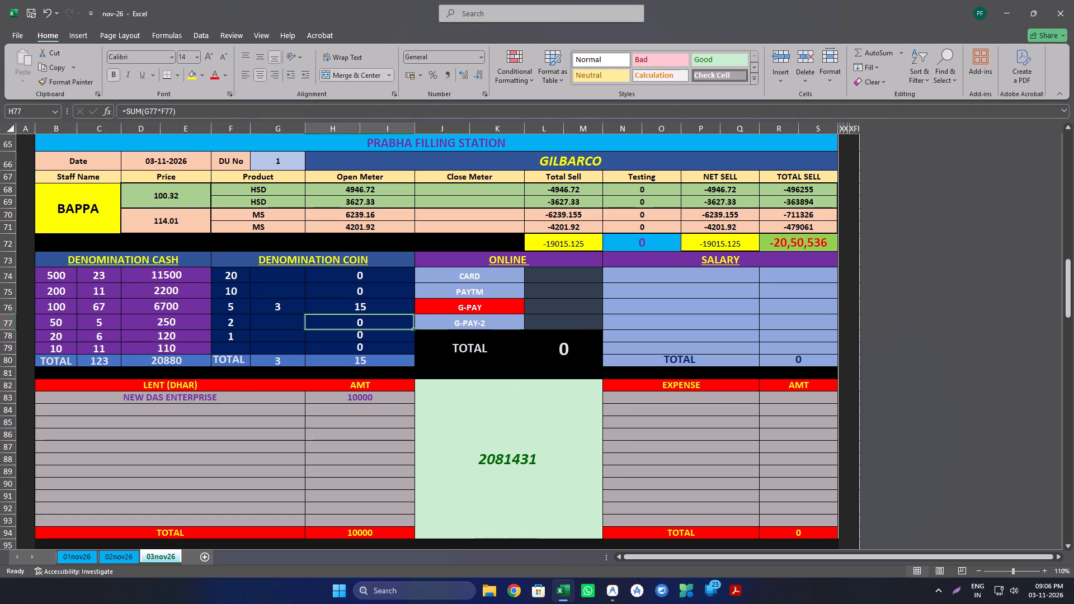
pyautogui.press('Up')
pyautogui.press('Left')
pyautogui.press('Delete')
# Clear all the cash denomination counts in the GILBARCO block, from the 10 notes up to the 500 notes.
pyautogui.press('Left')
pyautogui.press('Left')
pyautogui.press('Down')
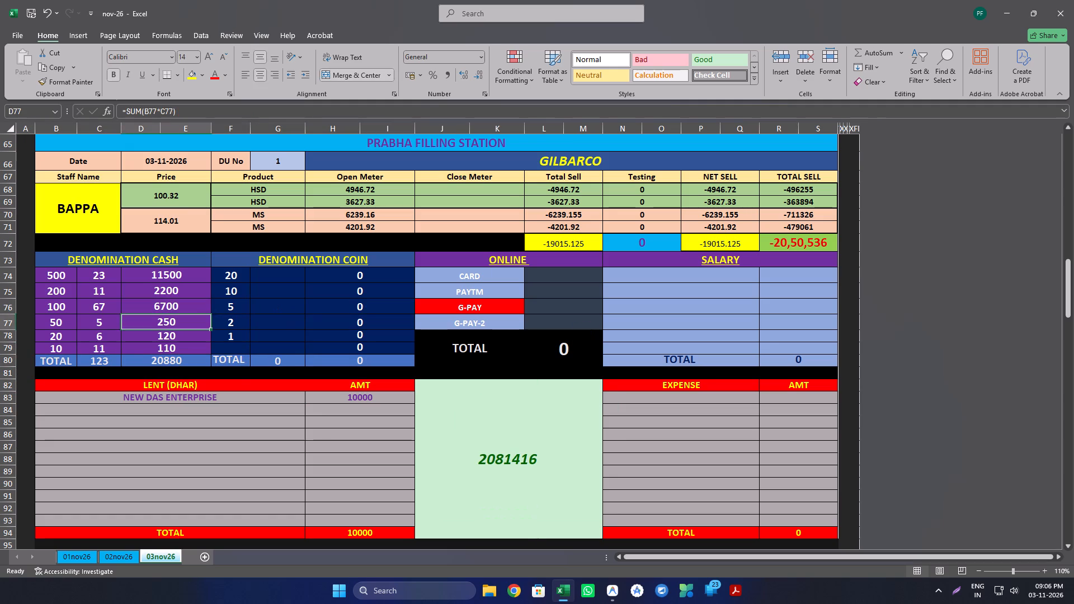
pyautogui.press('Left')
pyautogui.press('Down')
pyautogui.press('Down')
pyautogui.press('Delete')
pyautogui.press('Up')
pyautogui.press('Delete')
pyautogui.press('Up')
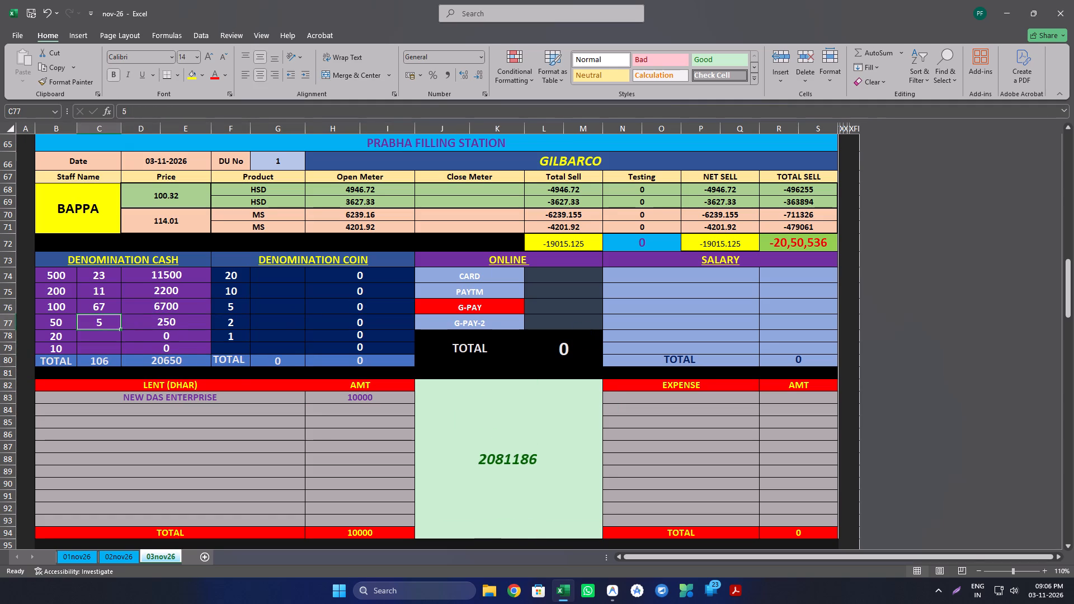
pyautogui.press('Delete')
pyautogui.press('Up')
pyautogui.press('Delete')
pyautogui.press('Up')
pyautogui.press('Delete')
pyautogui.press('Up')
pyautogui.press('Delete')
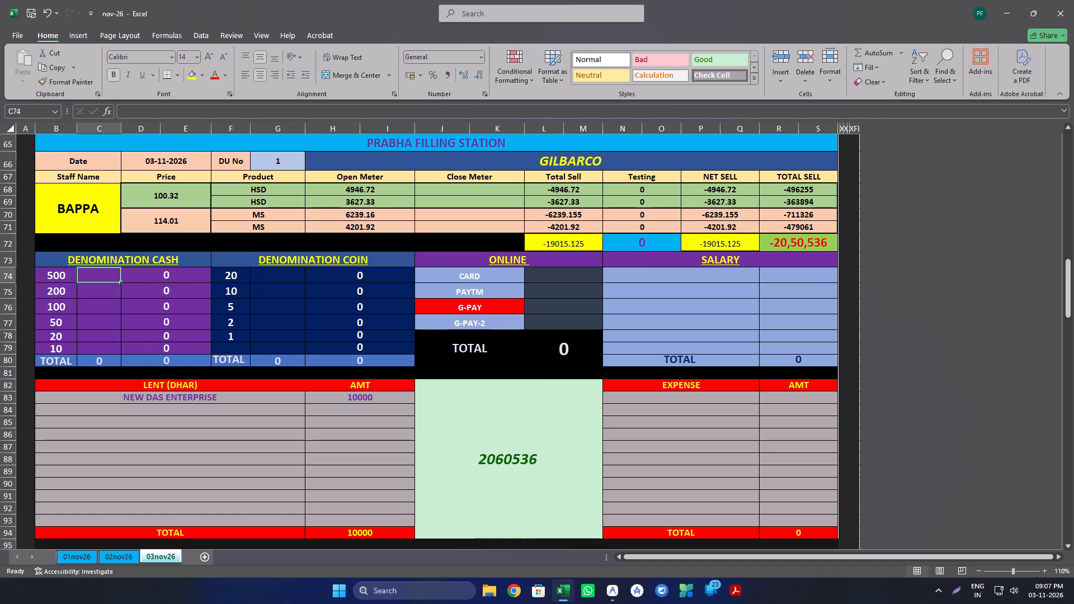
# Enter 10000 as the online CARD amount in the GILBARCO block.
pyautogui.press('Right')
pyautogui.press('Right')
pyautogui.press('Right')
pyautogui.press('Right')
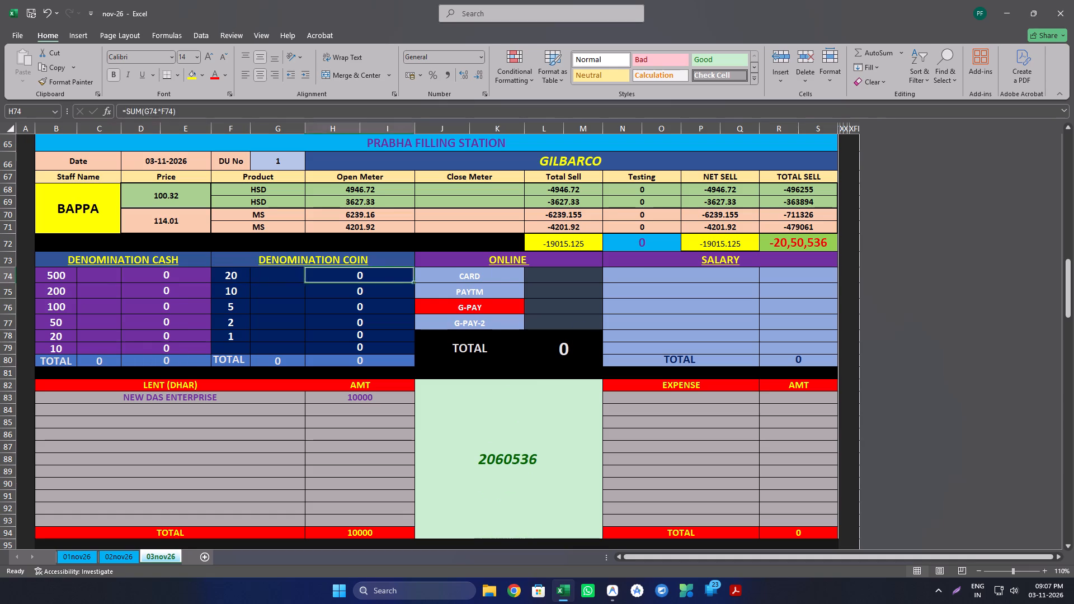
pyautogui.press('Right')
pyautogui.press('Right')
pyautogui.press('1')
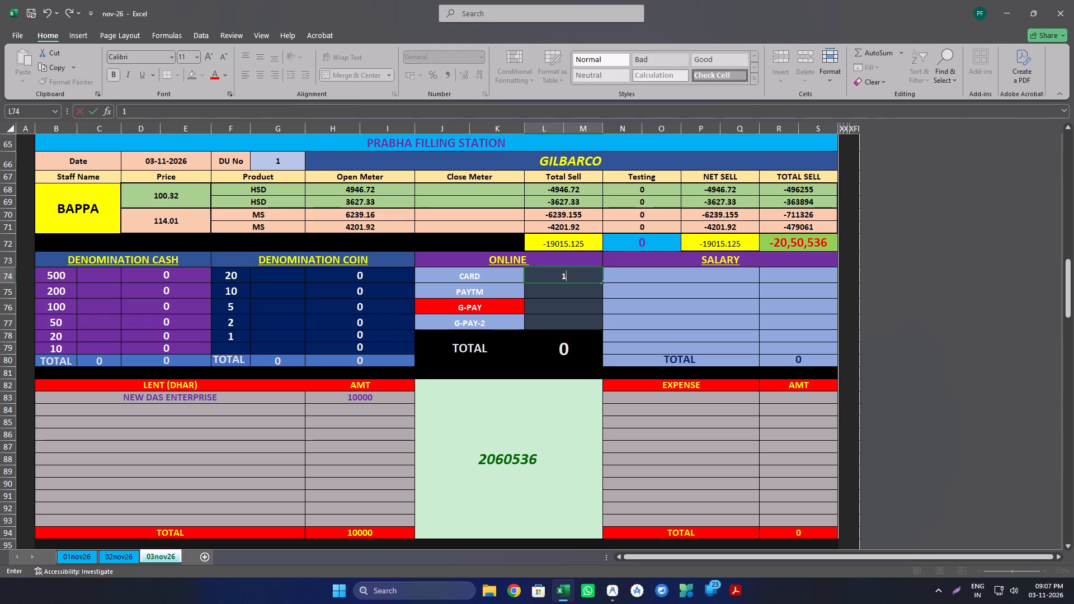
pyautogui.write('0000')
pyautogui.press('Return')
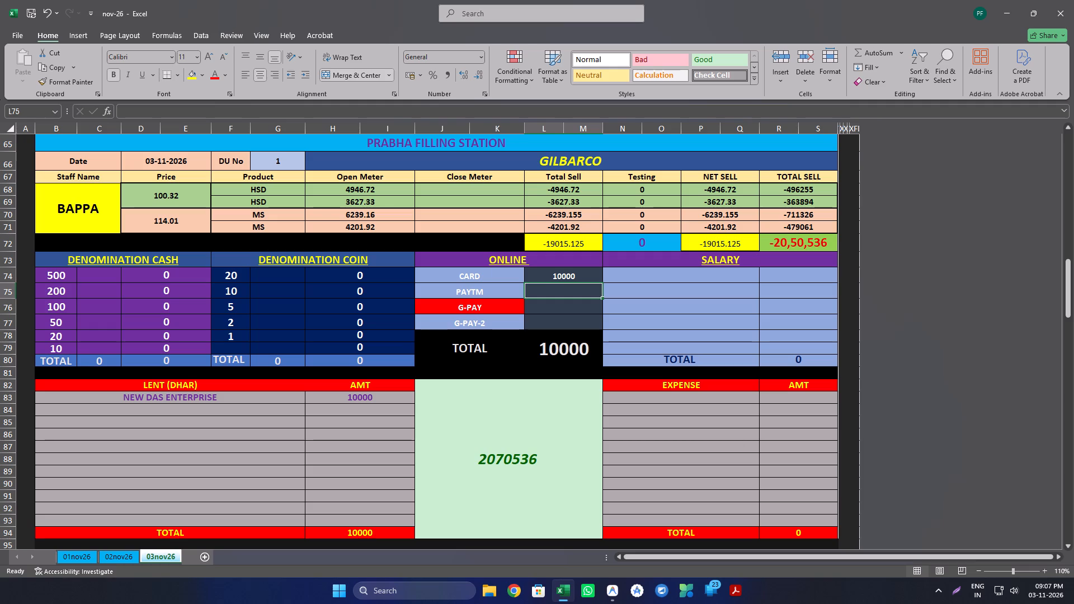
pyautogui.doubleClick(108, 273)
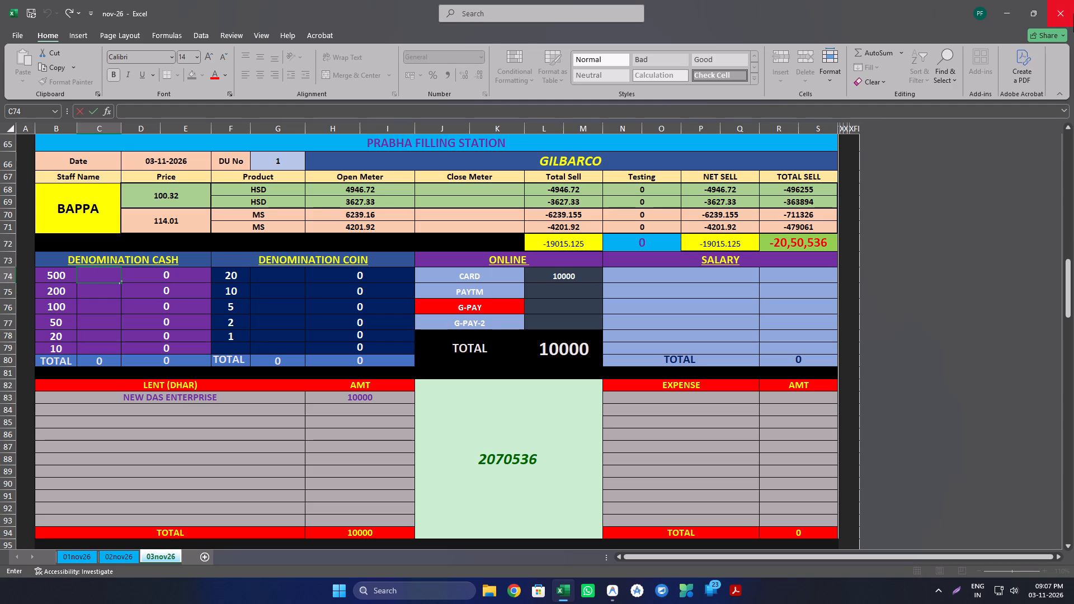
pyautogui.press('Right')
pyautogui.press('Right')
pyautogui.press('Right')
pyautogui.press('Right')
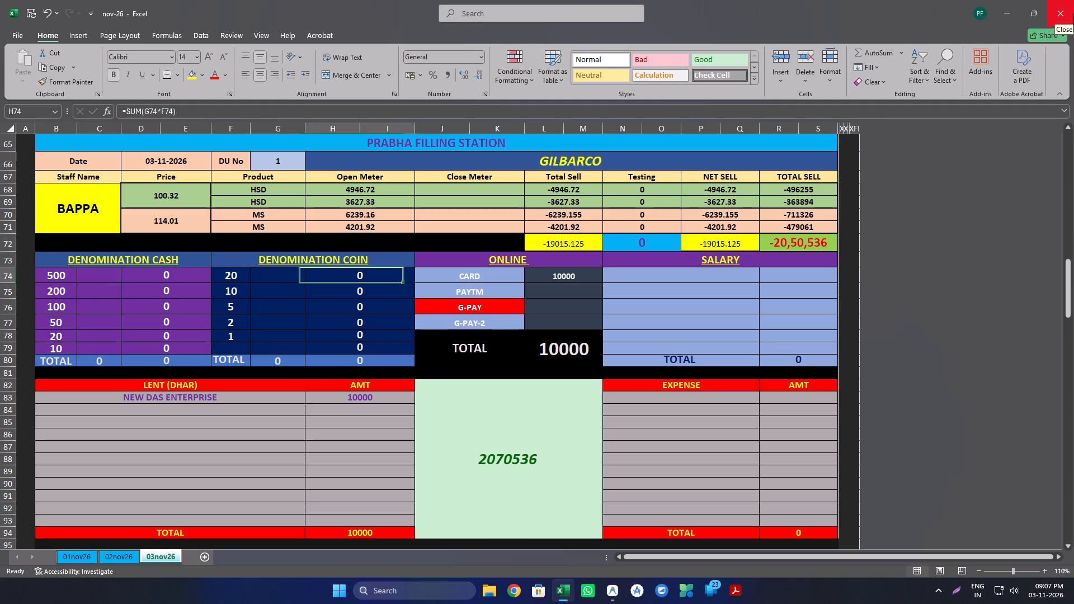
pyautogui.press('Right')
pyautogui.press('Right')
# Enter 6303.015 as the close meter reading in the first MS row of the GILBARCO block.
pyautogui.press('Up')
pyautogui.press('Up')
pyautogui.press('Up')
pyautogui.press('Up')
pyautogui.press('Up')
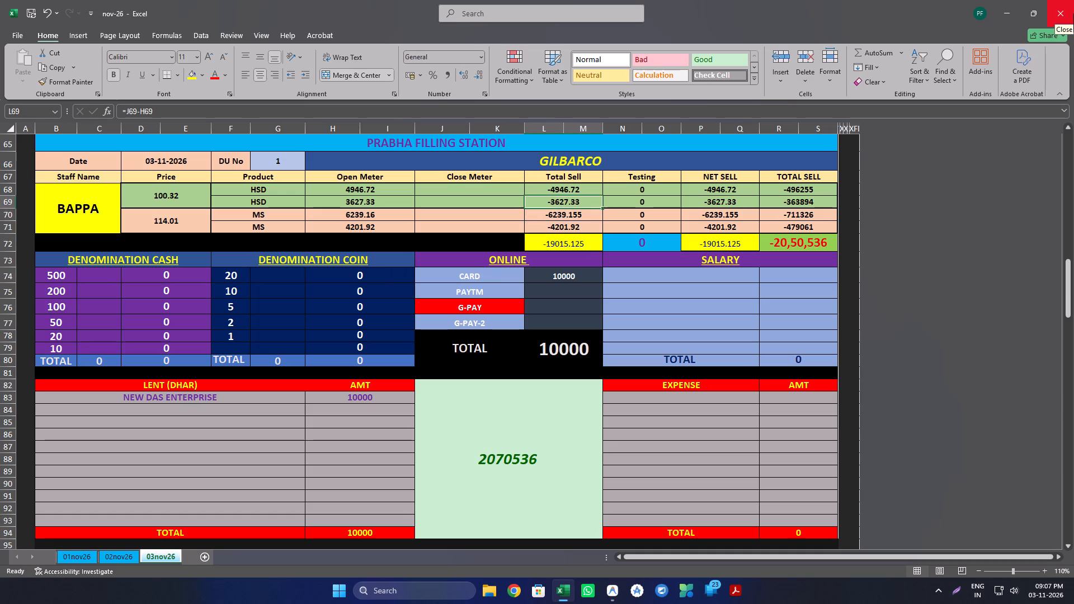
pyautogui.press('Up')
pyautogui.press('Left')
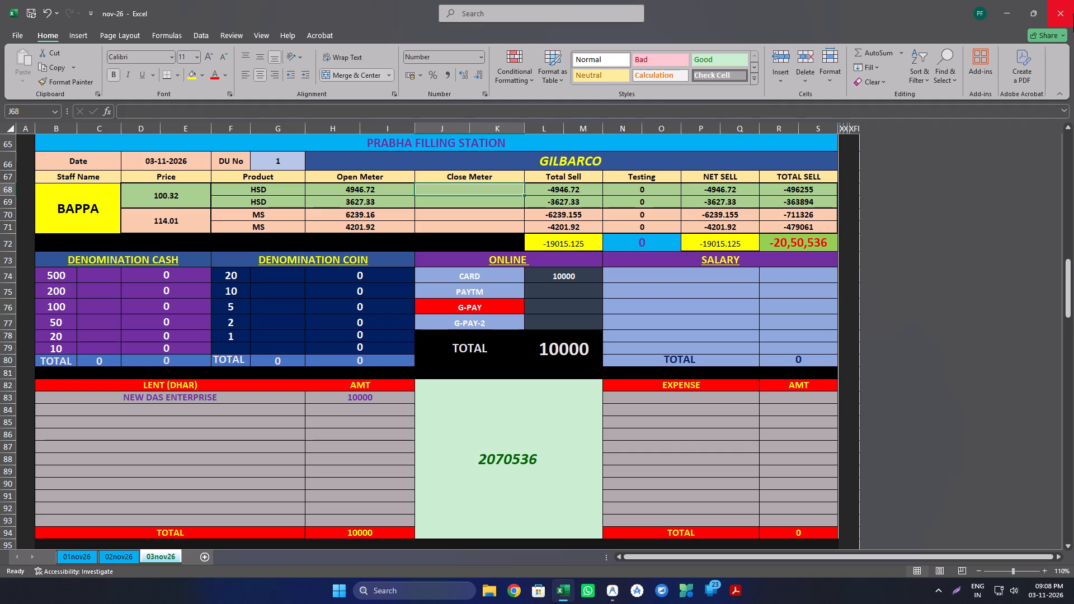
pyautogui.press('Return')
pyautogui.press('Return')
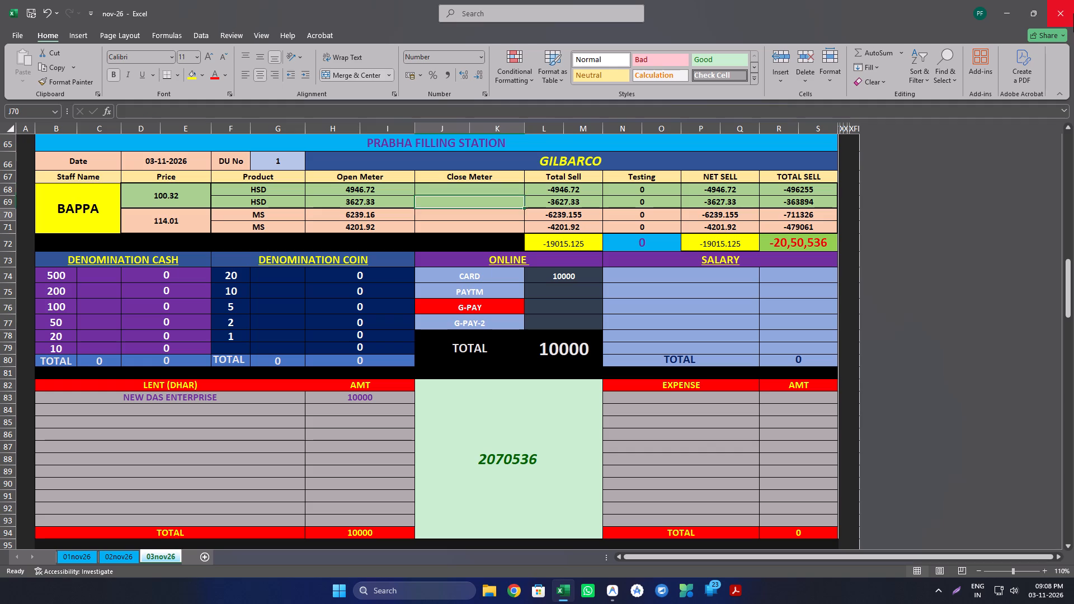
pyautogui.write('6303.')
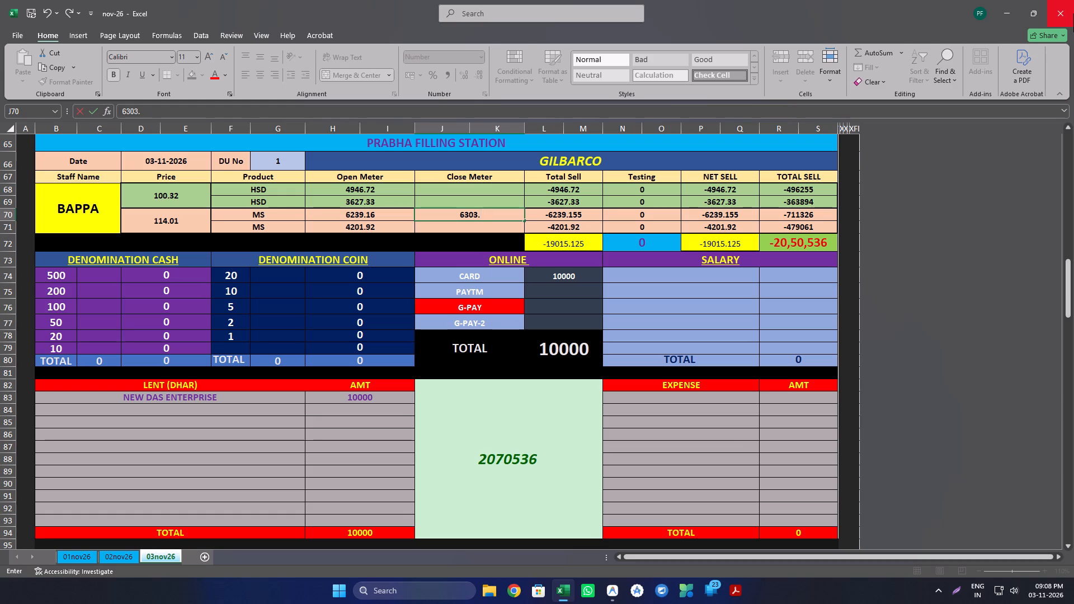
pyautogui.write('15')
pyautogui.press('BackSpace')
pyautogui.press('BackSpace')
pyautogui.press('0')
pyautogui.write('15')
pyautogui.press('Return')
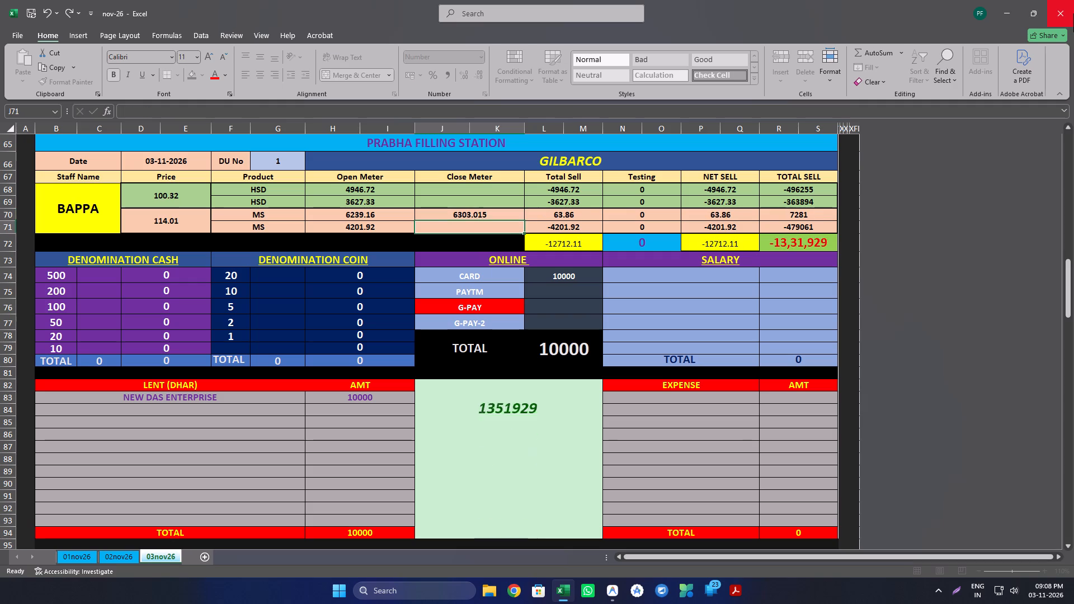
# Enter 4232.75 as the close meter reading in the second MS row of the GILBARCO block.
pyautogui.press('Up')
pyautogui.press('Up')
pyautogui.press('Up')
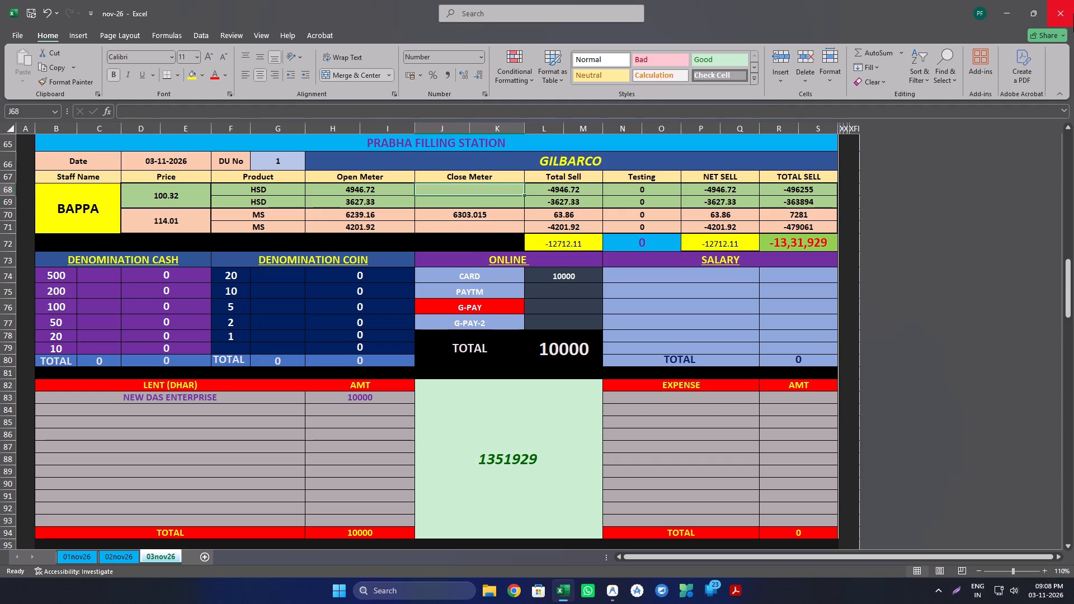
pyautogui.press('Return')
pyautogui.press('Return')
pyautogui.press('Return')
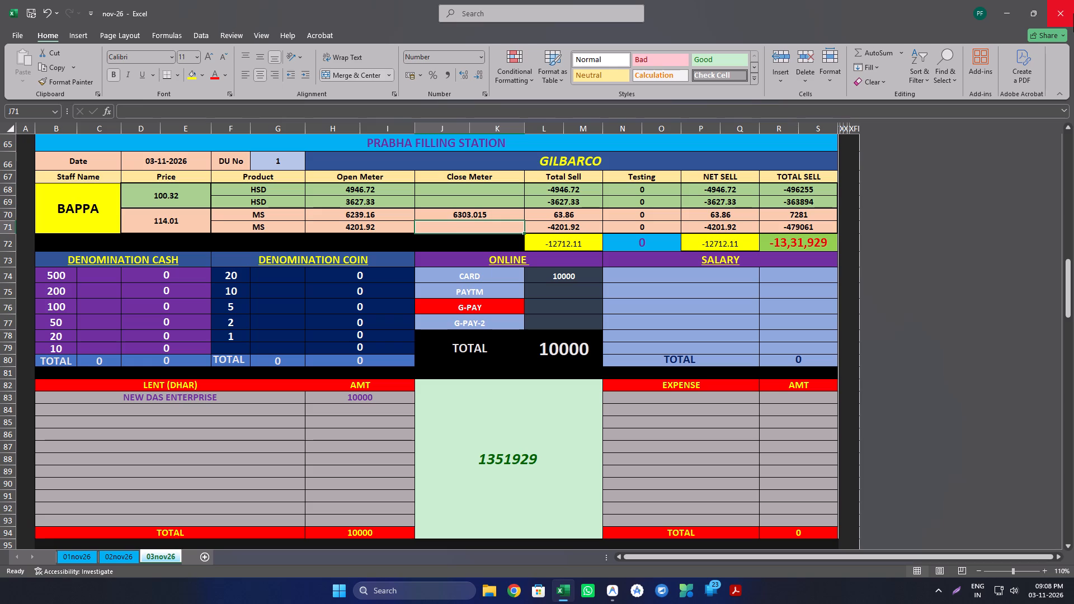
pyautogui.write('42')
pyautogui.write('32.75')
pyautogui.press('Return')
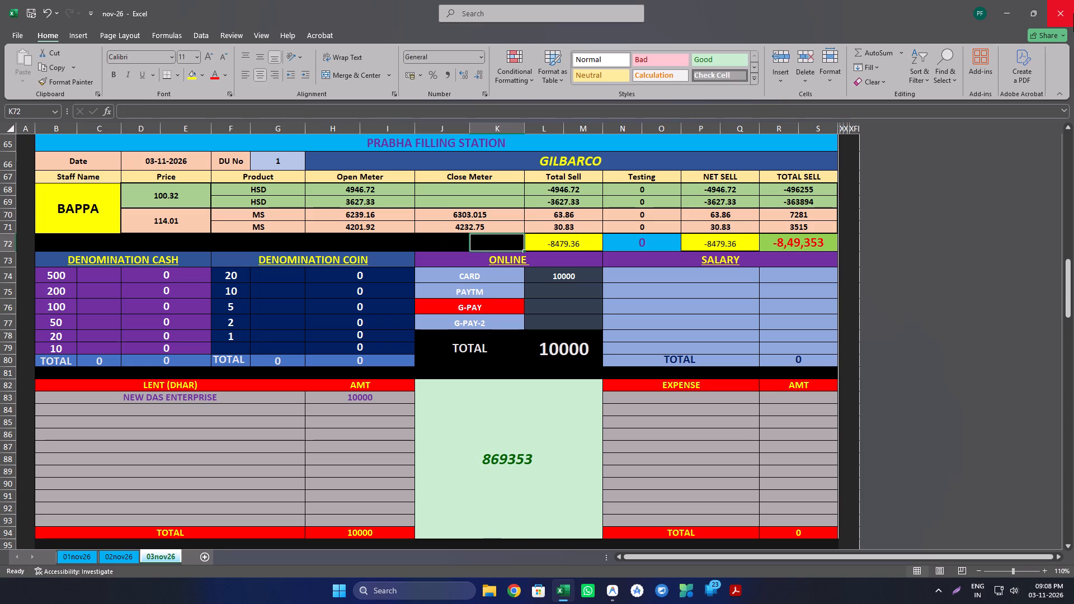
pyautogui.press('Up')
pyautogui.write('4232.7540')
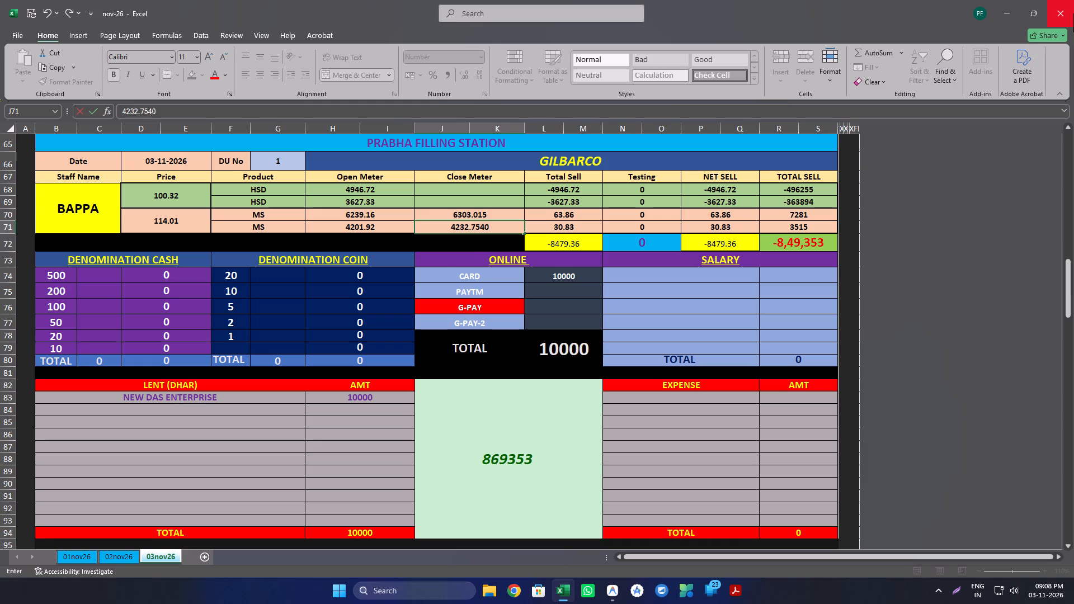
pyautogui.press('BackSpace')
pyautogui.press('BackSpace')
pyautogui.press('0')
pyautogui.press('Return')
pyautogui.press('Up')
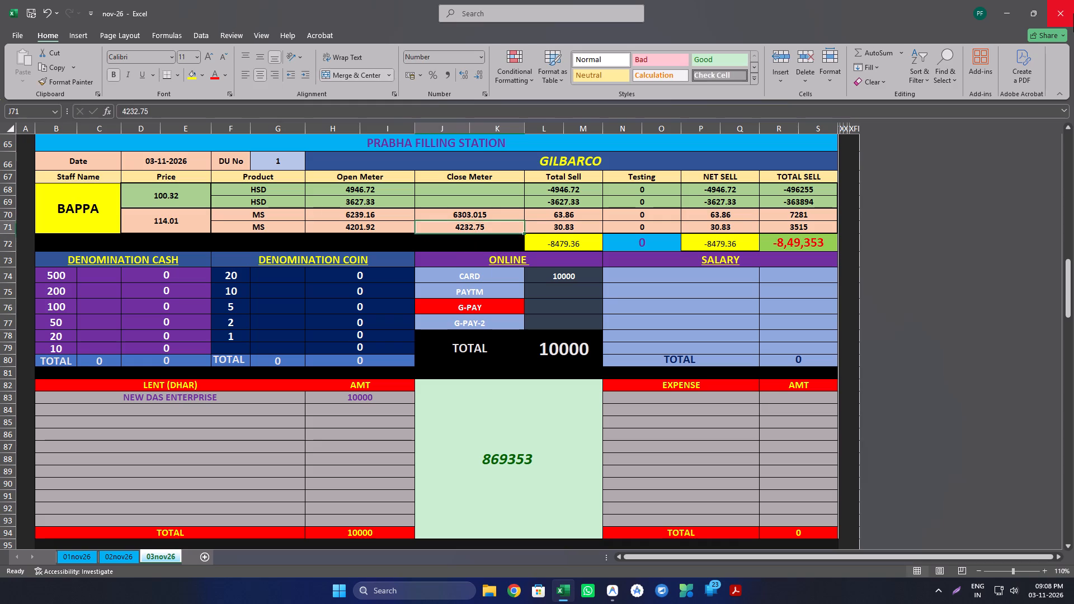
# Enter the close meter readings 5115.68 and 3699.36 in the two HSD rows of the GILBARCO block.
pyautogui.press('Up')
pyautogui.press('Up')
pyautogui.press('Up')
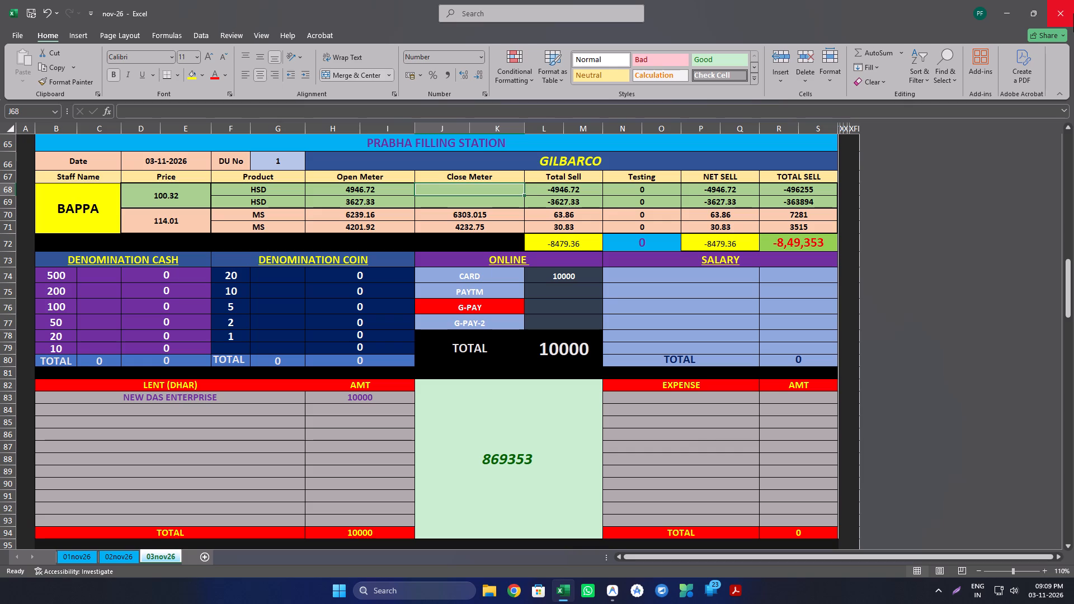
pyautogui.write('5115.')
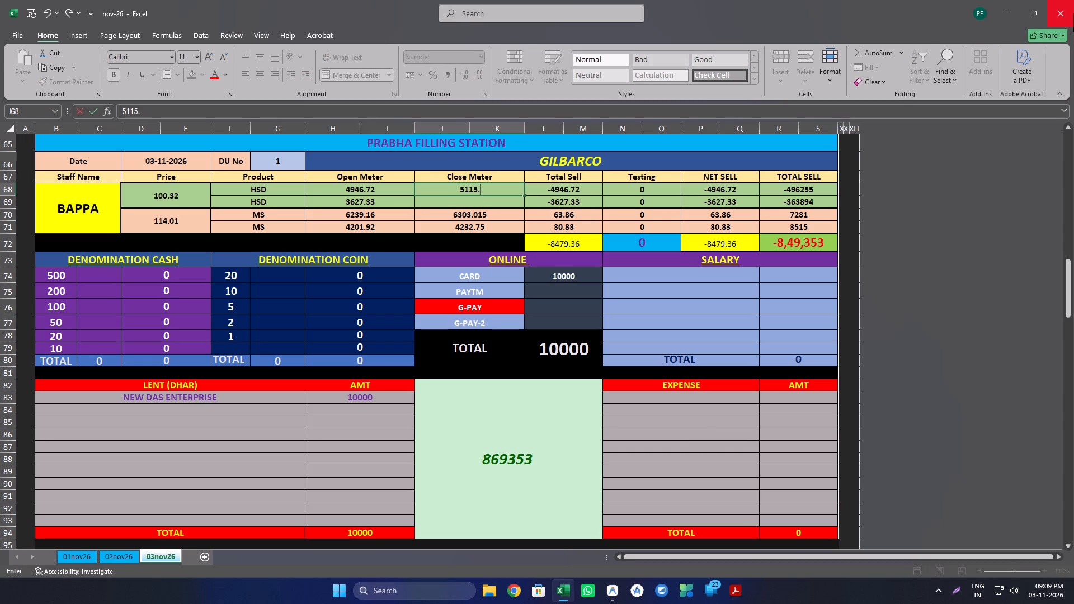
pyautogui.write('68')
pyautogui.press('Return')
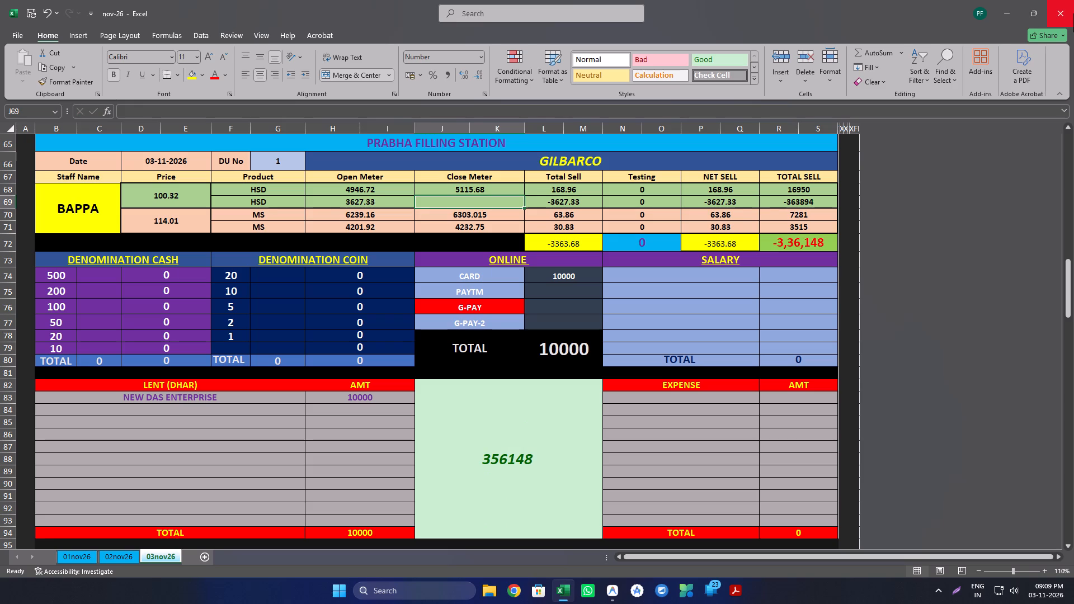
pyautogui.write('3699.36')
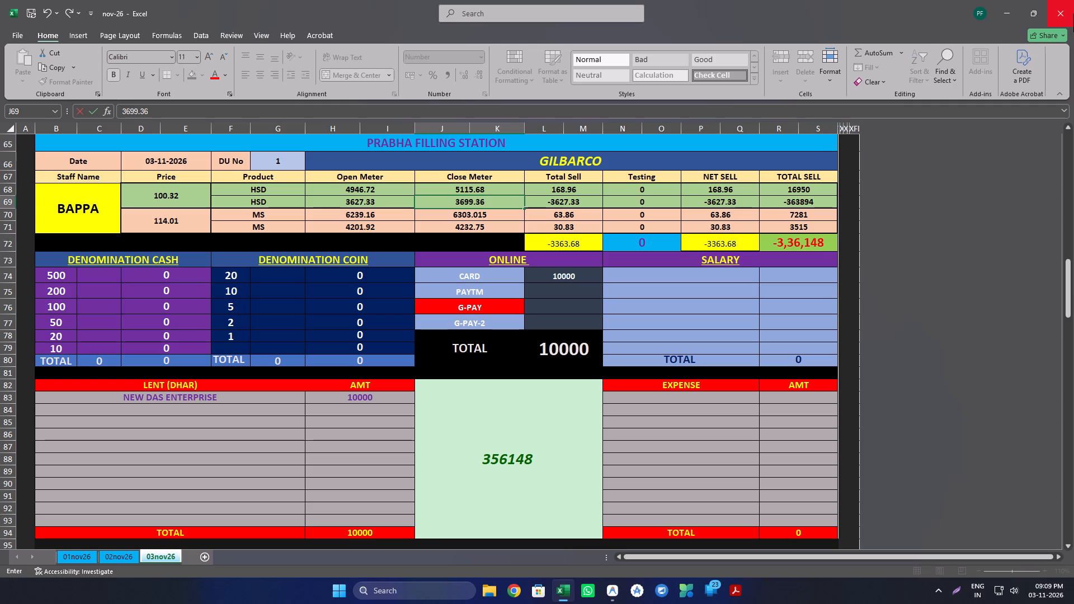
pyautogui.press('Return')
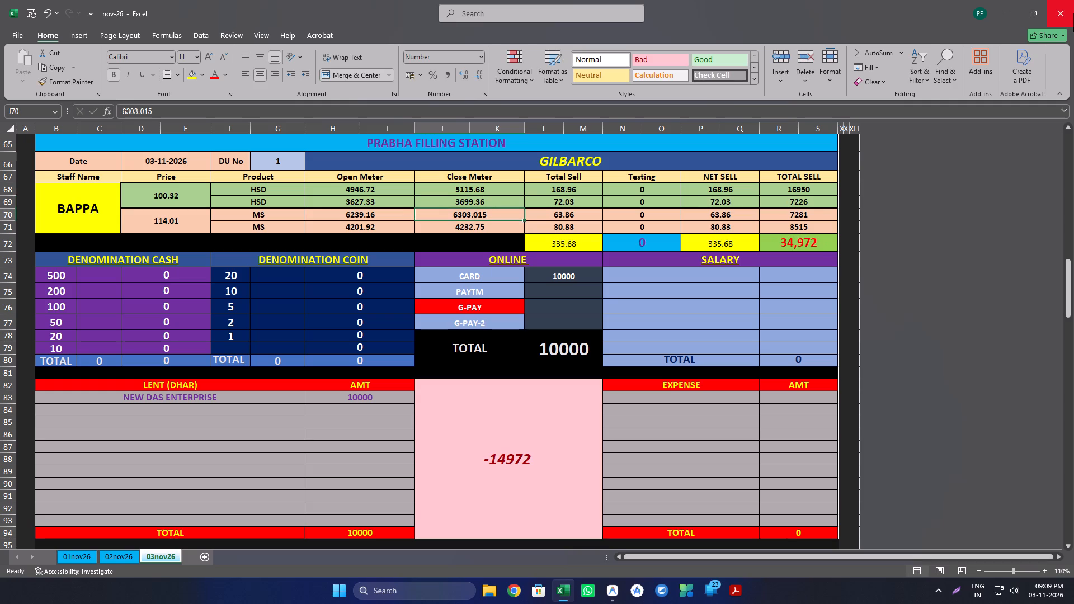
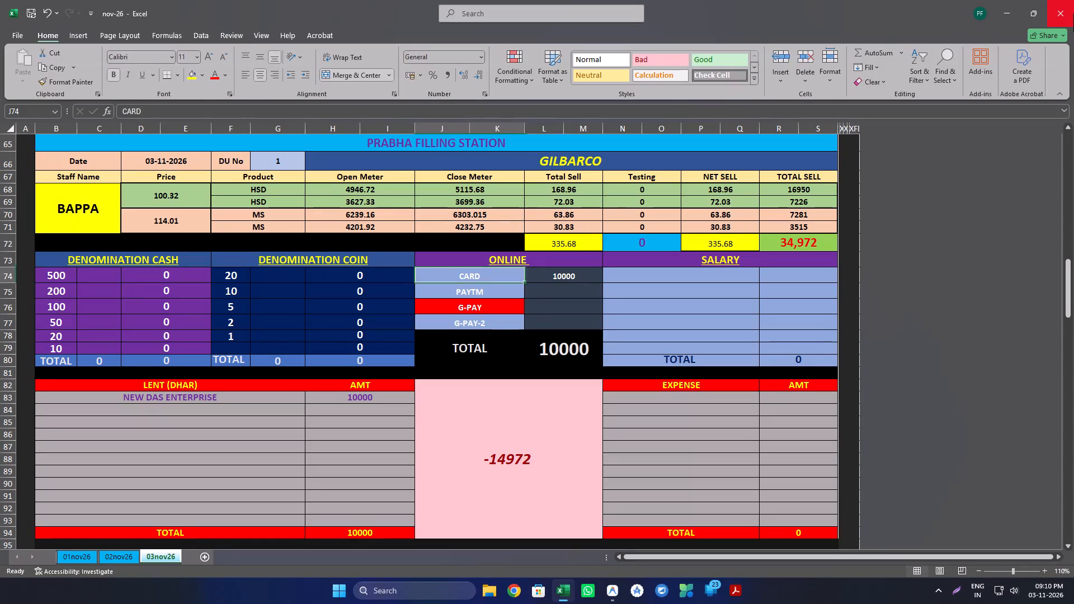
# Enter 20 as the amount in the first expense row of BAPPA's GILBARCO block.
pyautogui.press('Return')
pyautogui.press('Return')
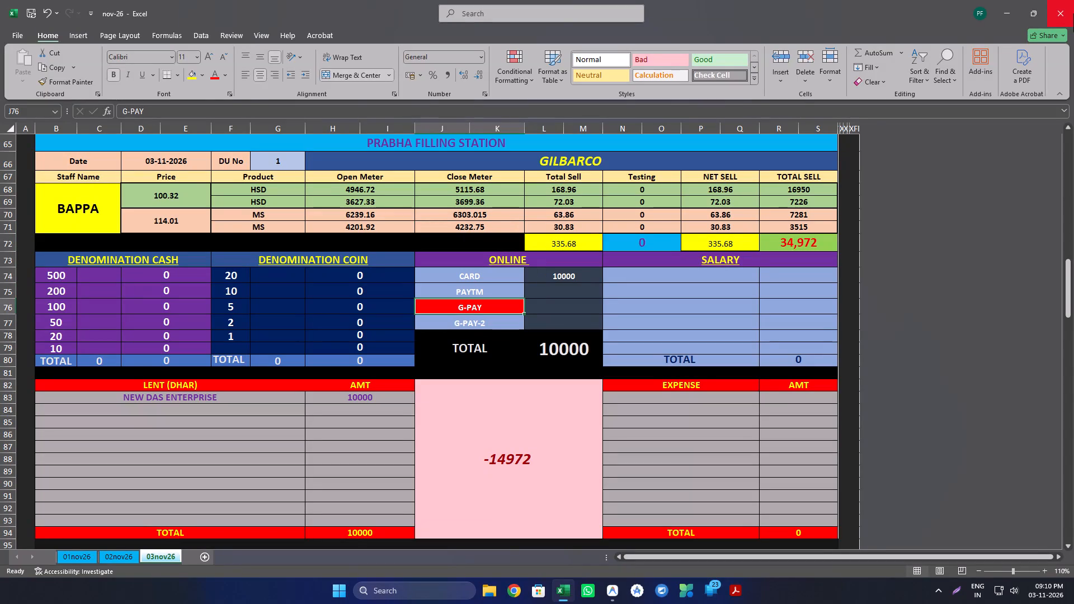
pyautogui.press('Right')
pyautogui.press('Right')
pyautogui.press('Down')
pyautogui.press('Down')
pyautogui.press('Down')
pyautogui.press('Down')
pyautogui.press('Down')
pyautogui.press('Down')
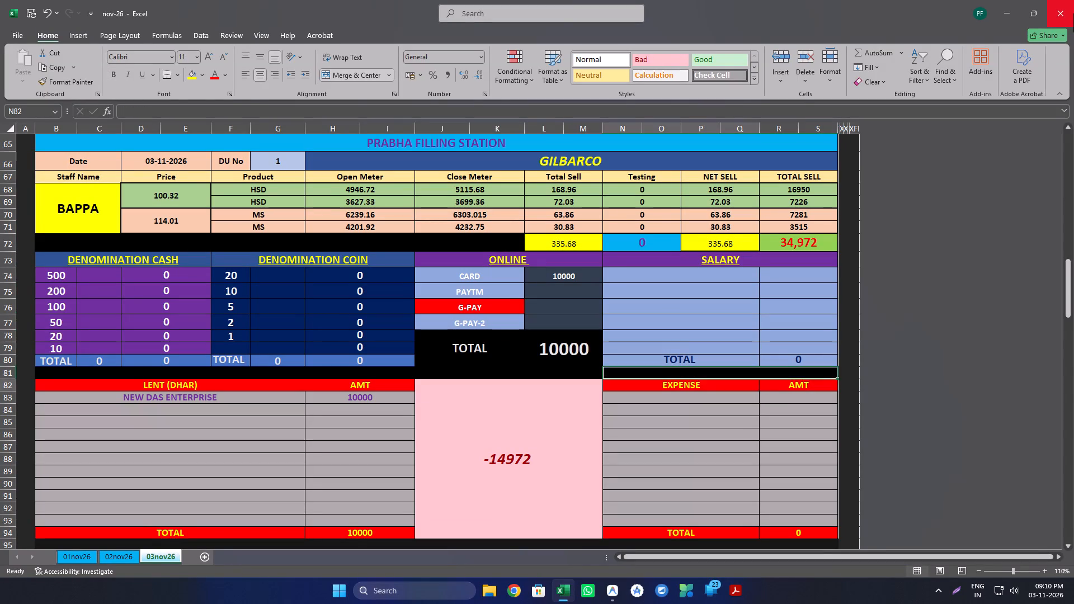
pyautogui.press('Down')
pyautogui.press('Right')
pyautogui.write('20')
pyautogui.press('Return')
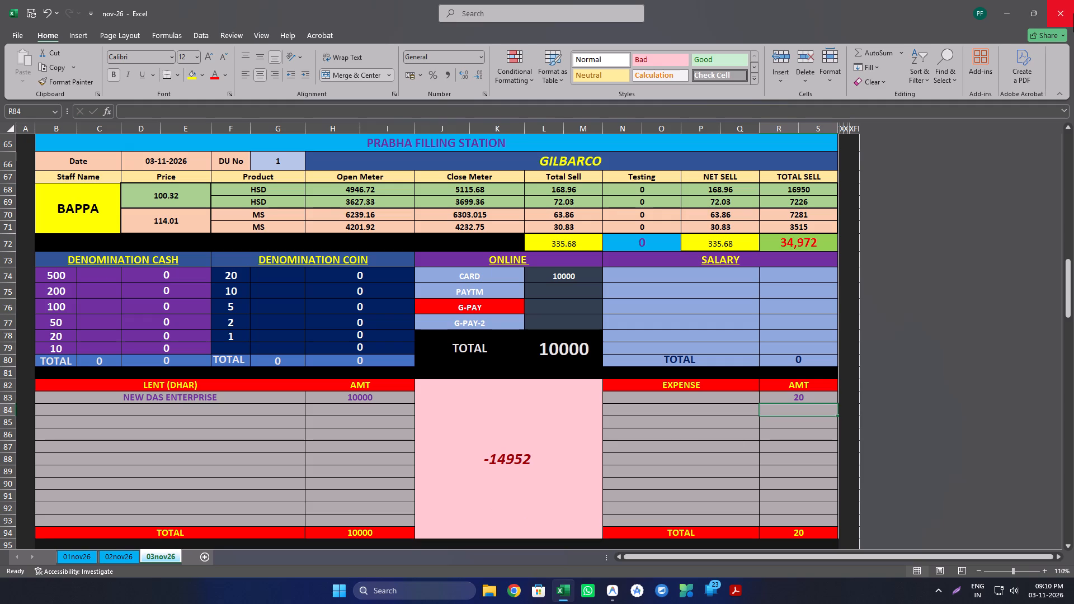
# Review the online payments, cash counts and expenses in the earlier GILBARCO and TOKHEIM blocks of the sheet.
pyautogui.scroll(6, 1070, 22)
pyautogui.scroll(10, 691, 215)
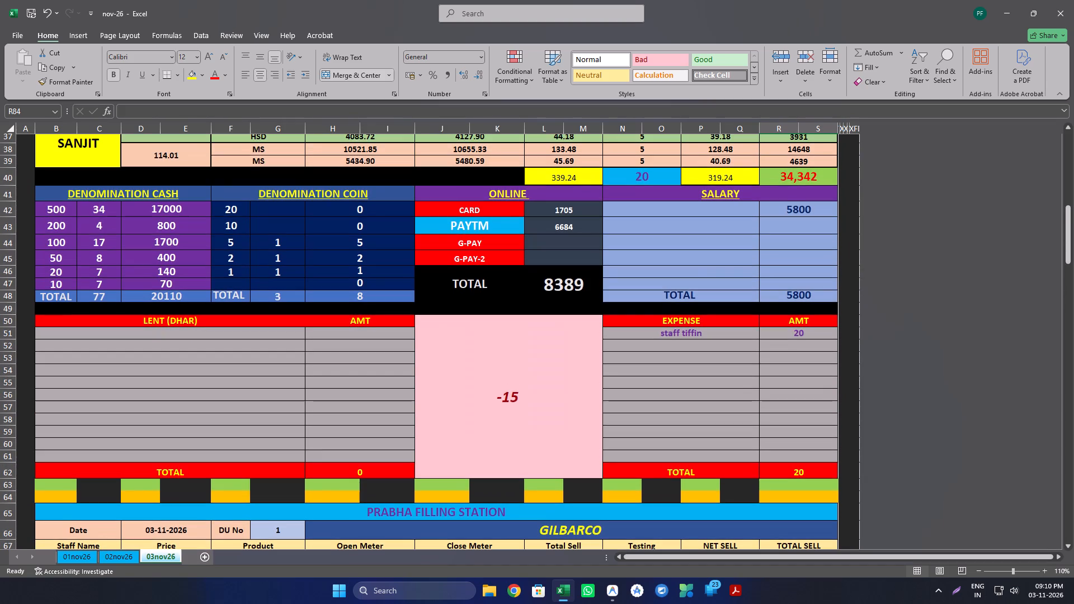
pyautogui.scroll(11, 686, 214)
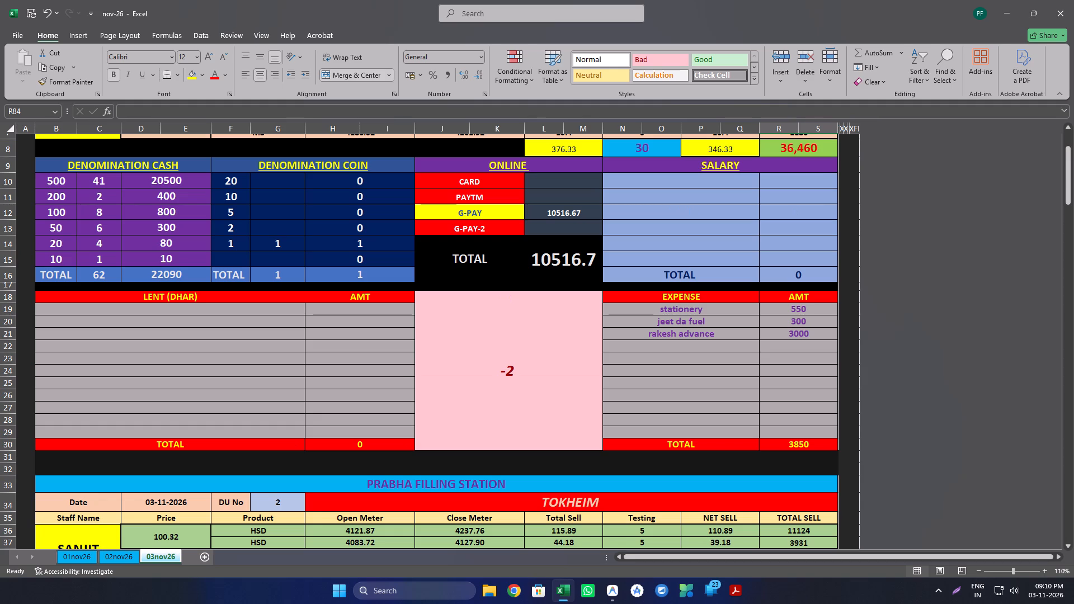
pyautogui.scroll(-5, 861, 295)
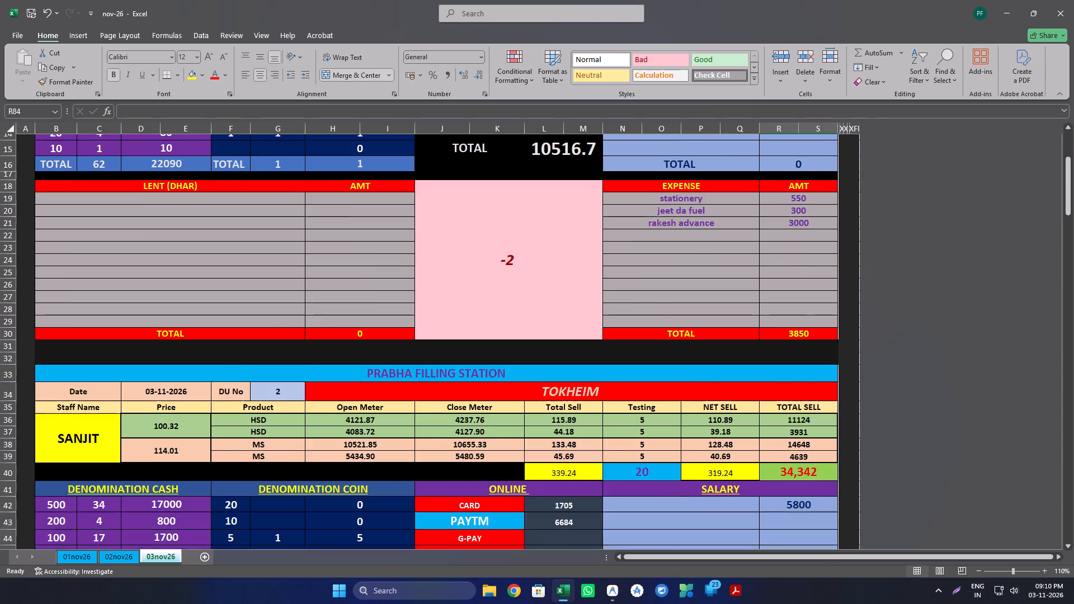
pyautogui.scroll(-7, 819, 321)
pyautogui.scroll(2, 795, 328)
pyautogui.scroll(-8, 776, 324)
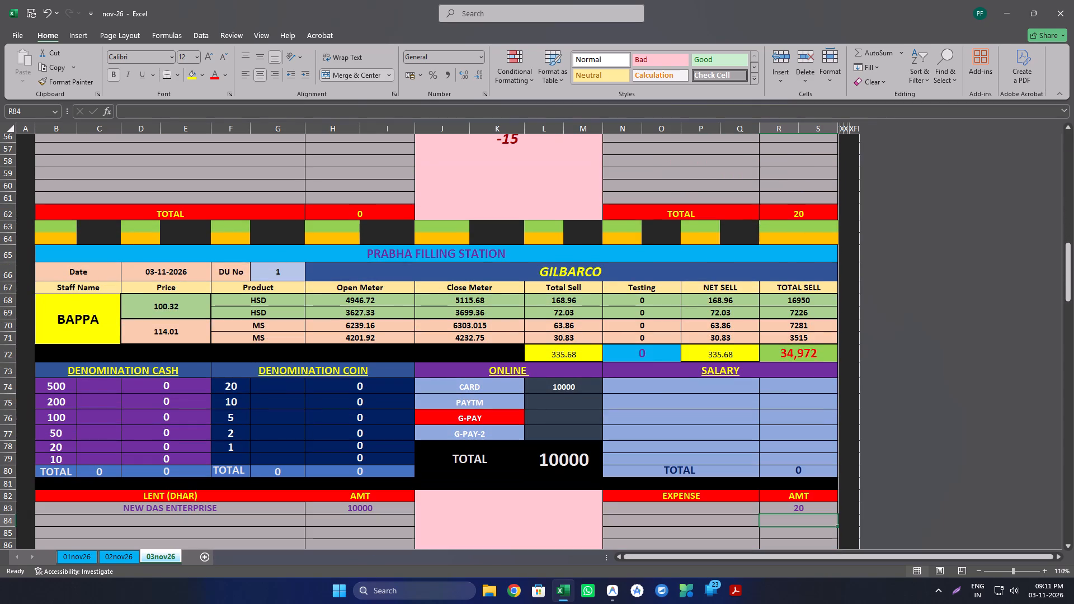
# Enter 5346 as the online PAYTM amount in BAPPA's GILBARCO block.
pyautogui.click(580, 399)
pyautogui.scroll(-2, 668, 398)
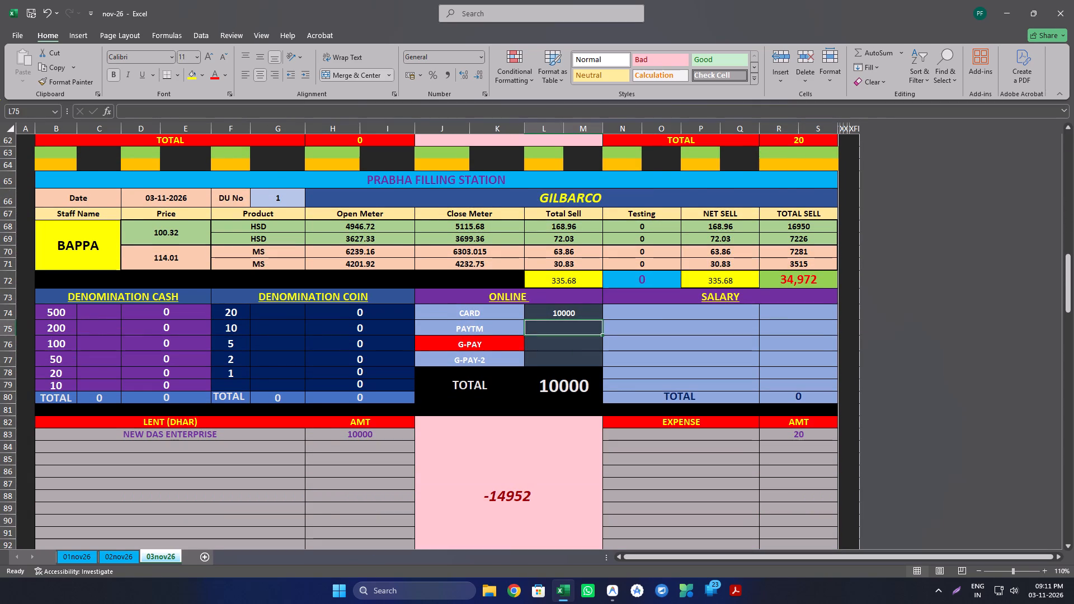
pyautogui.press('5')
pyautogui.press('3')
pyautogui.write('46')
pyautogui.press('Return')
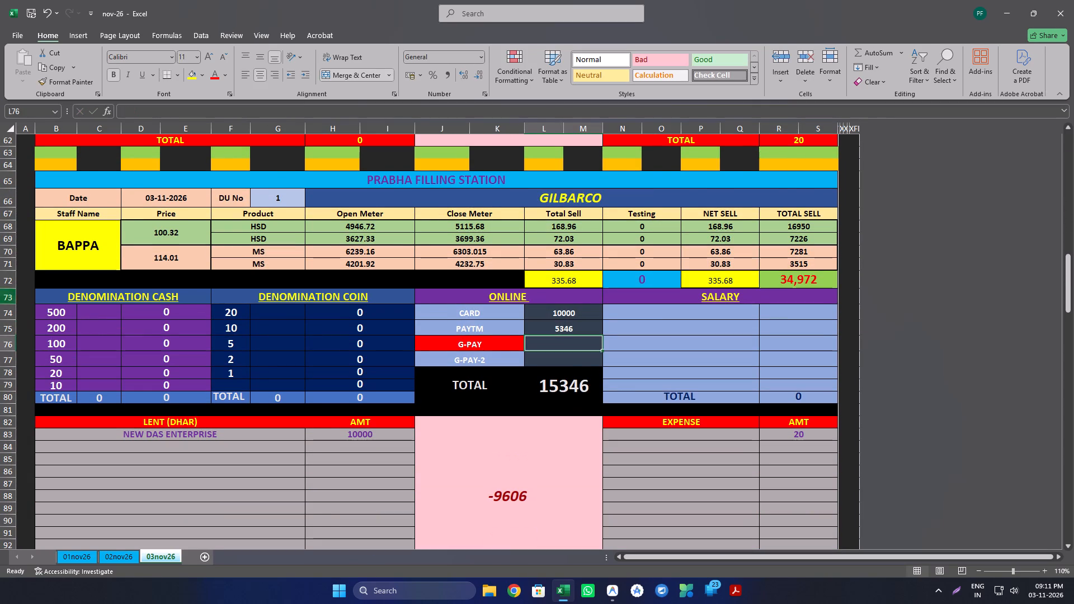
# Enter 32 as the count of 500 notes in the GILBARCO block's cash denominations.
pyautogui.click(98, 314)
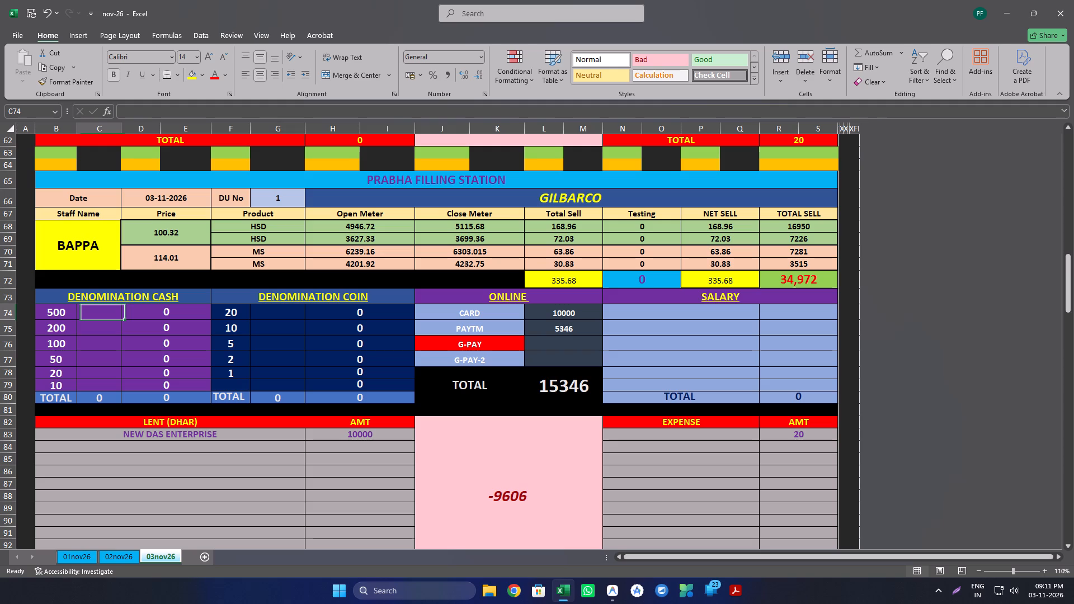
pyautogui.press('3')
pyautogui.press('2')
pyautogui.press('Return')
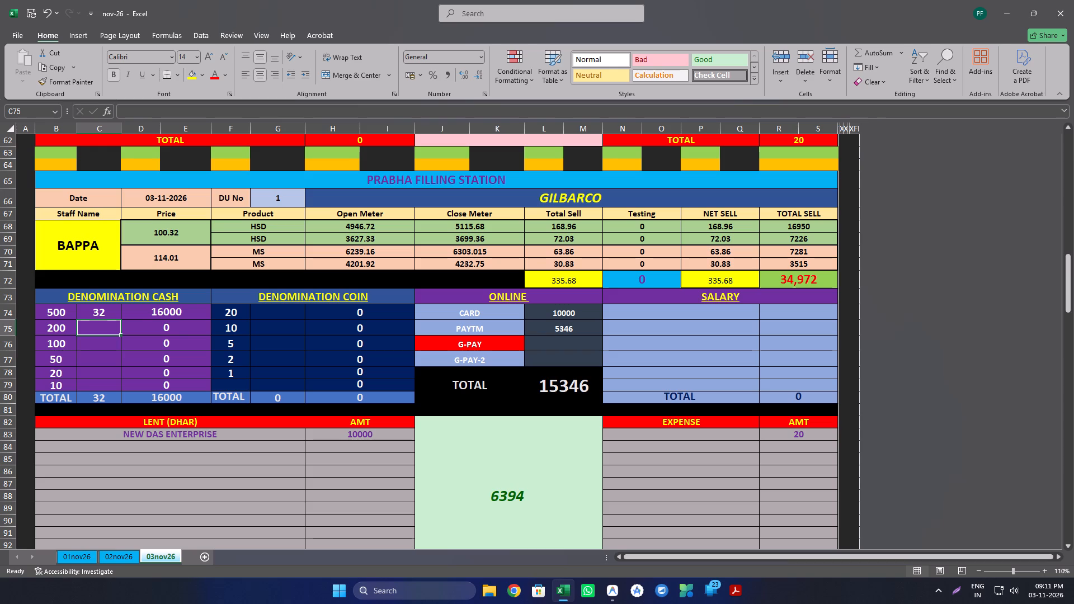
# Clear the NEW DAS ENTERPRISE entry and its 10000 amount from the GILBARCO block's LENT (DHAR) table.
pyautogui.moveTo(211, 431); pyautogui.dragTo(1073, 603)
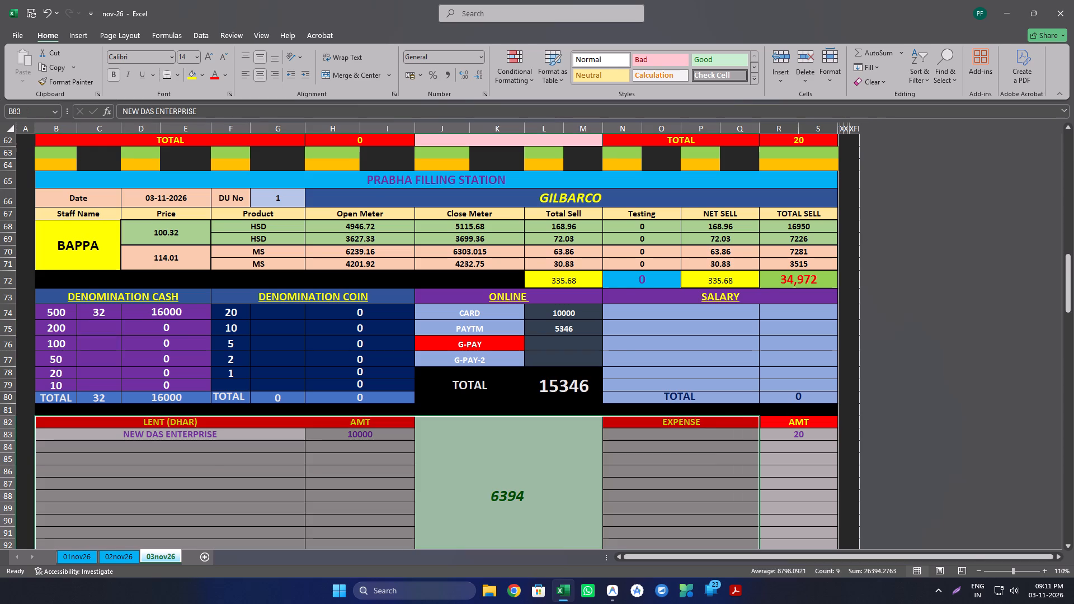
pyautogui.press('Down')
pyautogui.press('Up')
pyautogui.press('Right')
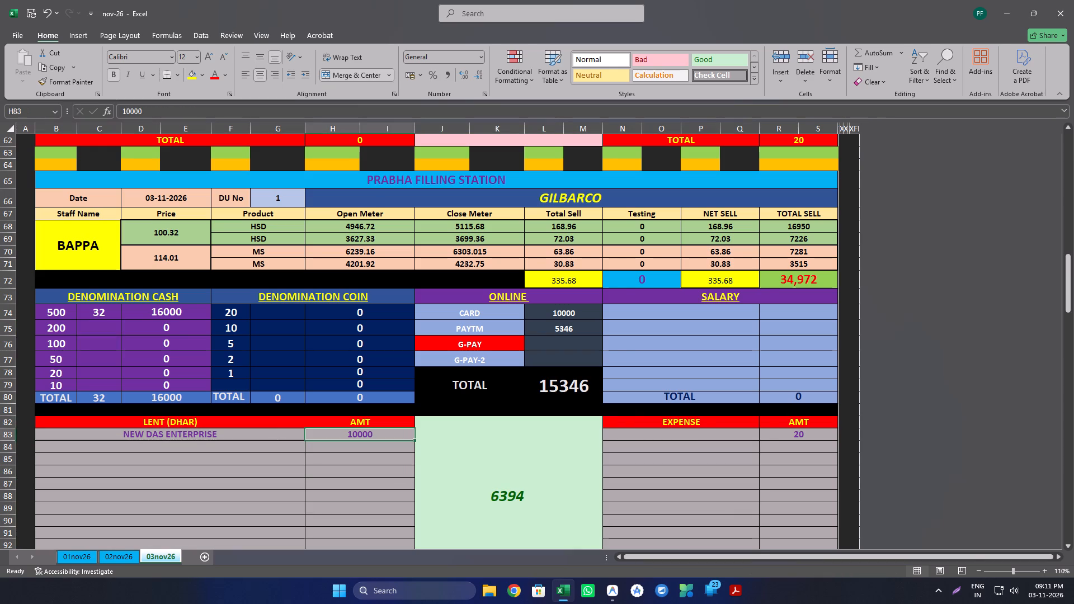
pyautogui.press('Delete')
pyautogui.press('Left')
pyautogui.press('Delete')
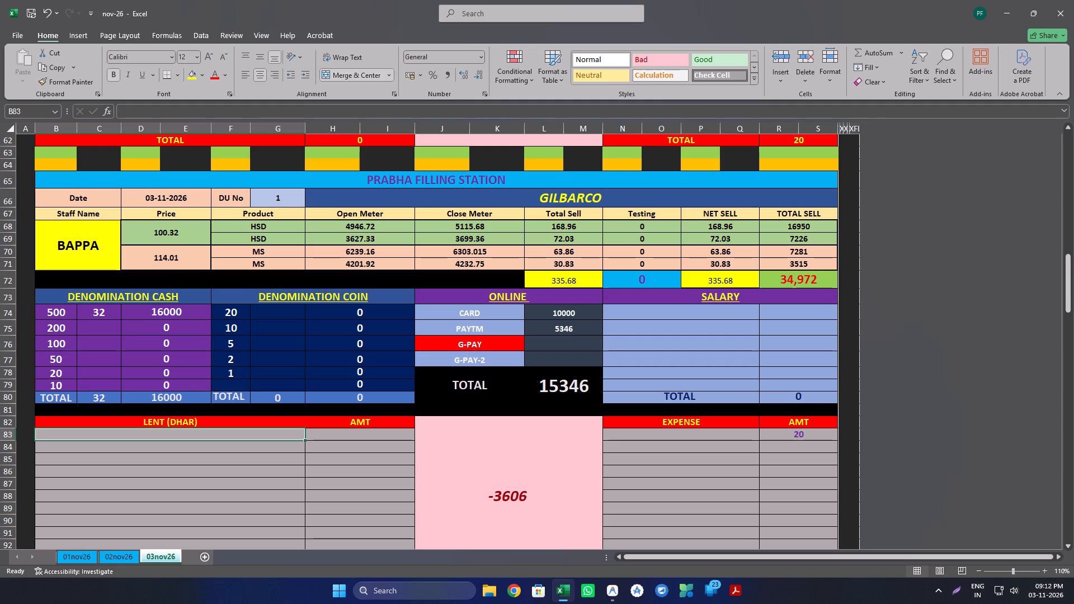
# Enter note counts of 7, 17, 1, 6 and 1 for the 200, 100, 50, 20 and 10 denominations in the GILBARCO block.
pyautogui.click(93, 326)
pyautogui.press('7')
pyautogui.press('Return')
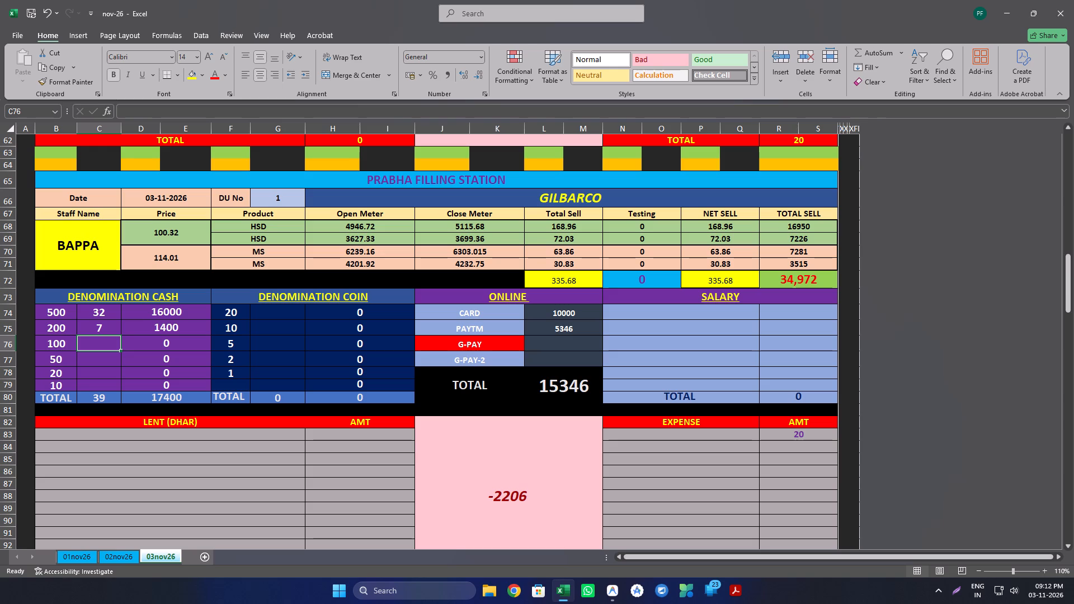
pyautogui.write('17')
pyautogui.press('Return')
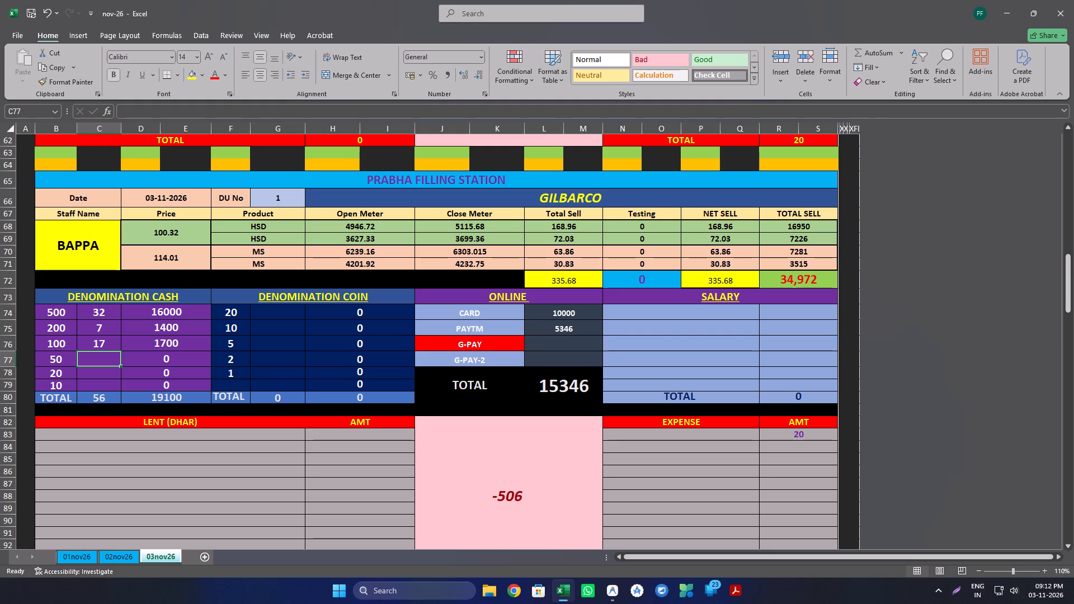
pyautogui.press('1')
pyautogui.press('Return')
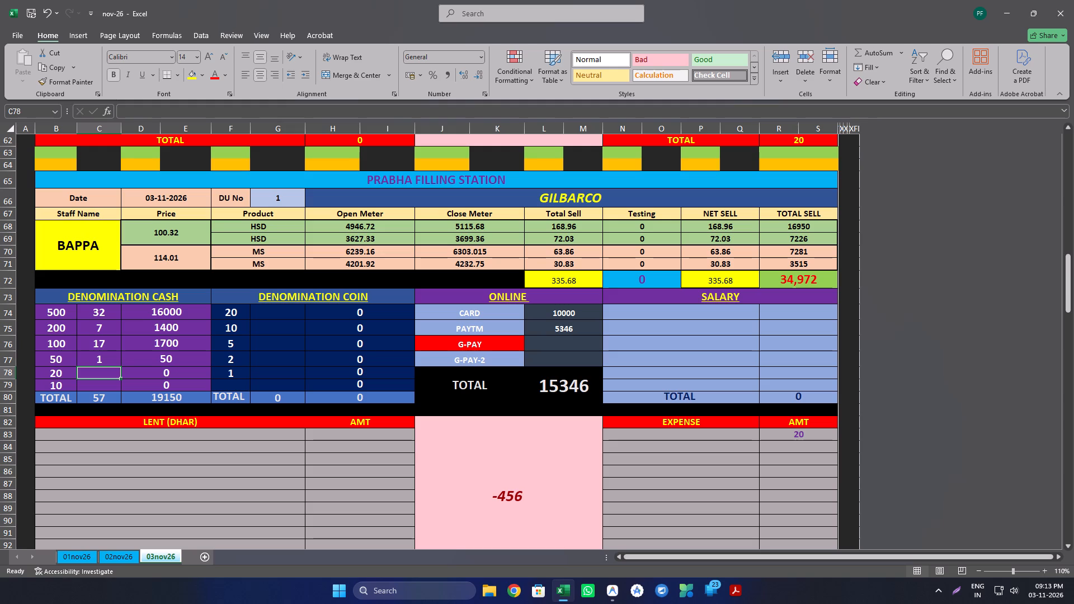
pyautogui.press('6')
pyautogui.press('Return')
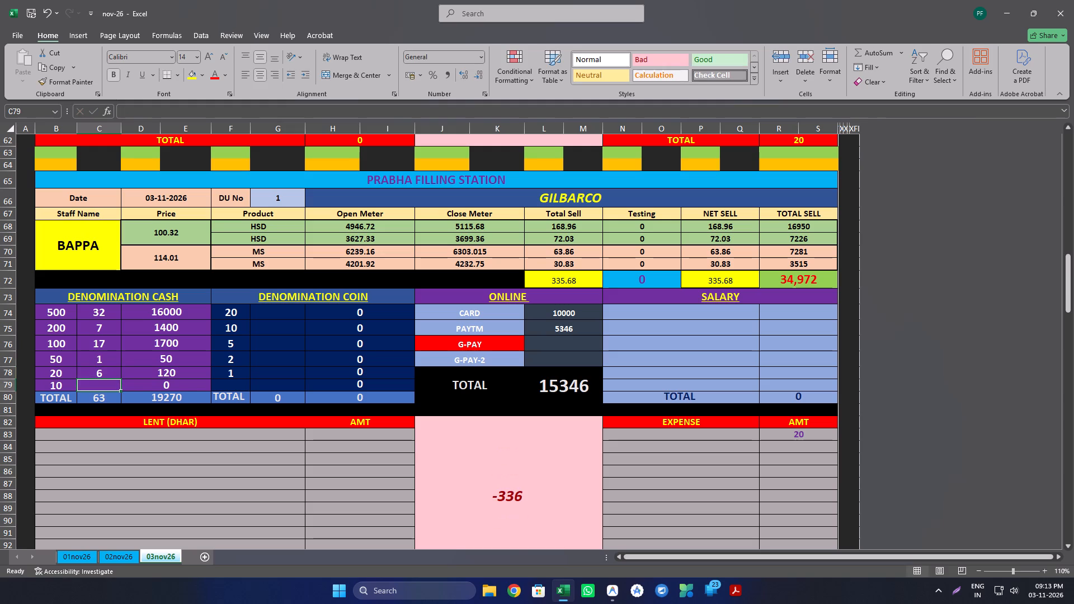
pyautogui.press('1')
pyautogui.press('Return')
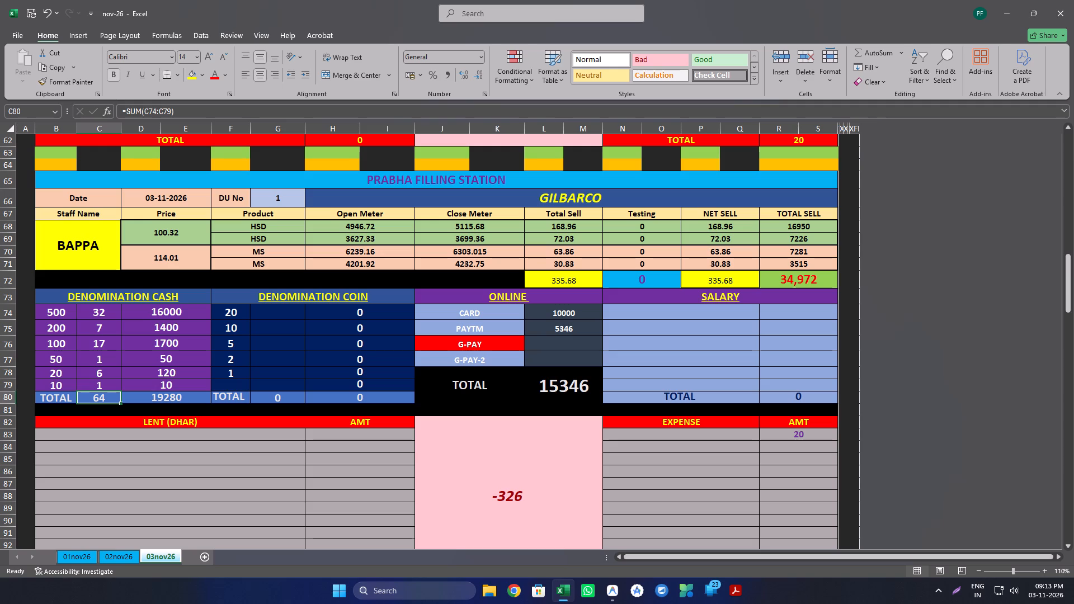
# Enter a count of 1 for each of the 5, 2 and 1 coins in the GILBARCO block.
pyautogui.click(277, 345)
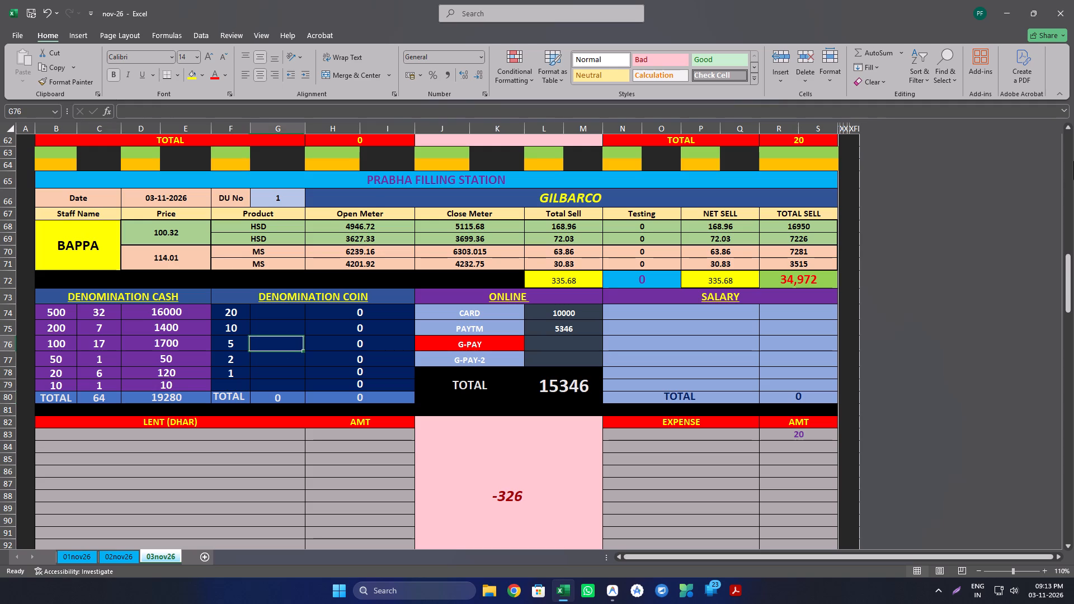
pyautogui.press('1')
pyautogui.press('Return')
pyautogui.press('1')
pyautogui.press('Return')
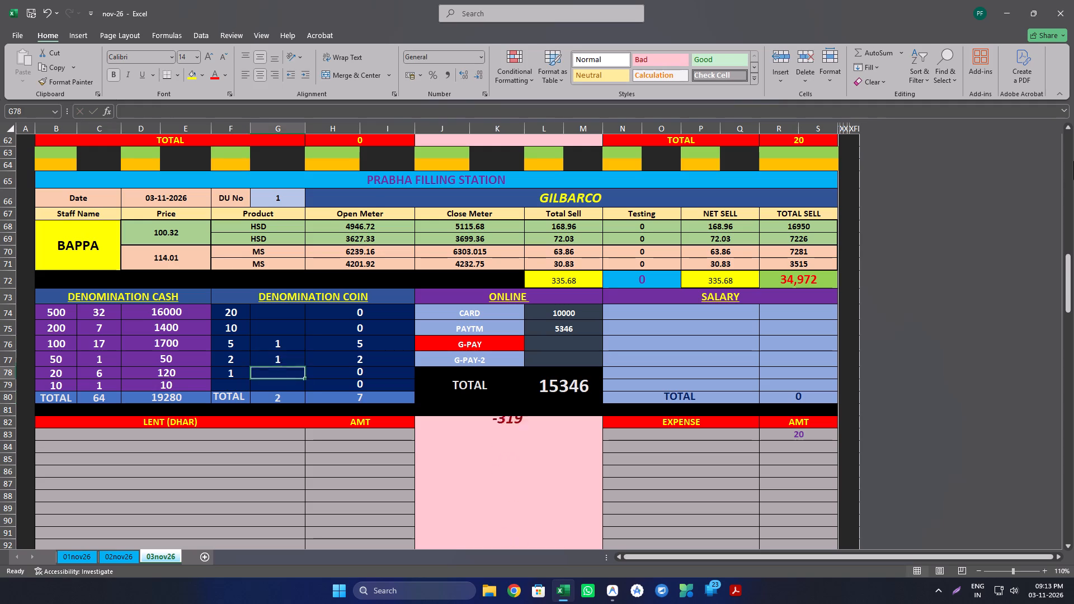
pyautogui.press('1')
pyautogui.press('Return')
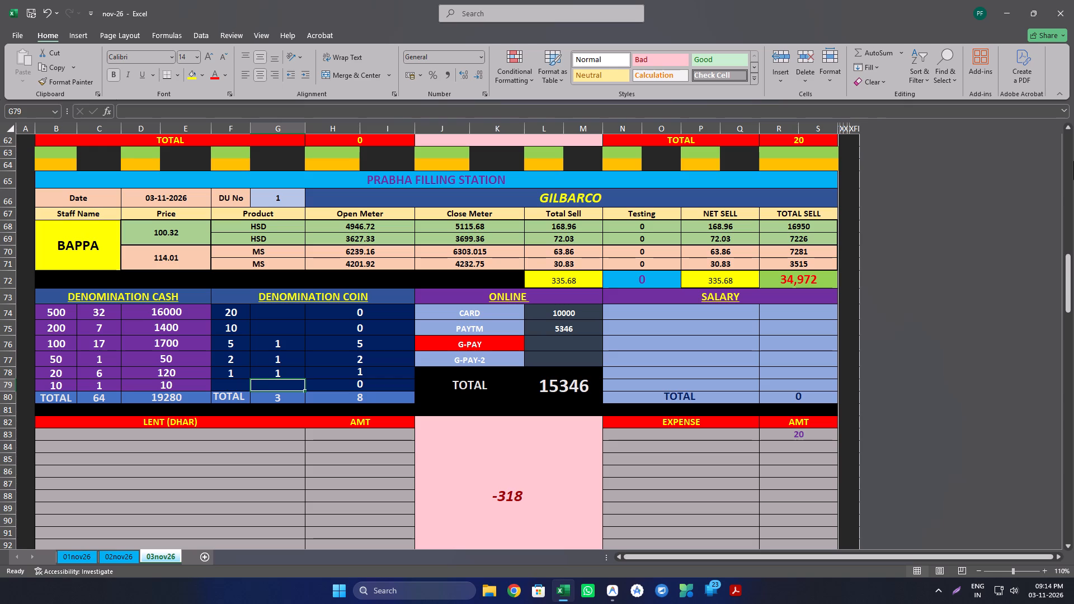
# Review the meter readings, cash counts, expenses and balance figures across the sheet's GILBARCO and TOKHEIM blocks.
pyautogui.scroll(16, 1073, 138)
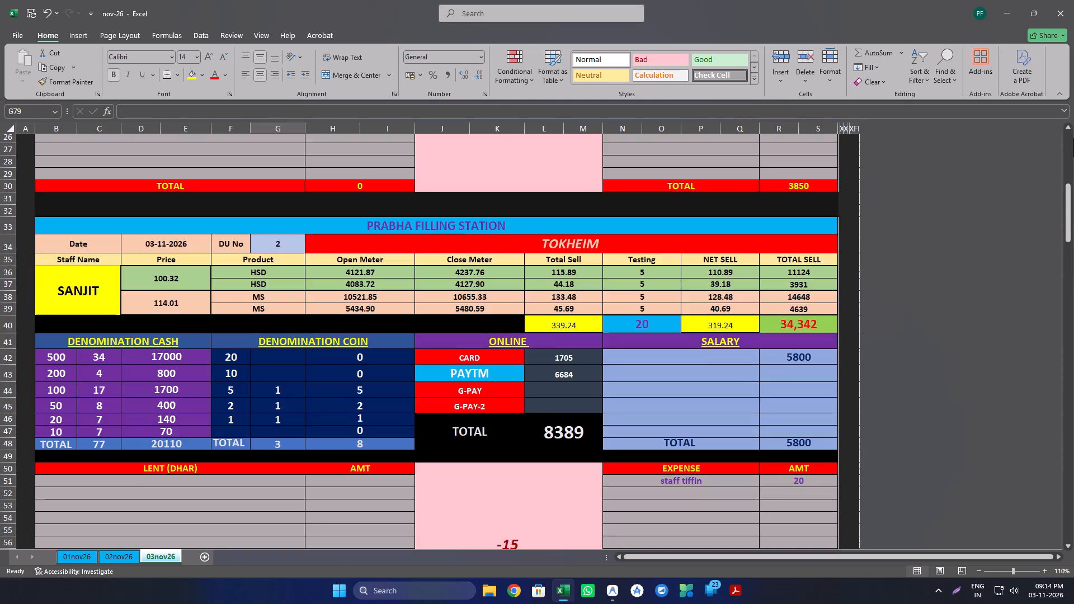
pyautogui.scroll(5, 1073, 138)
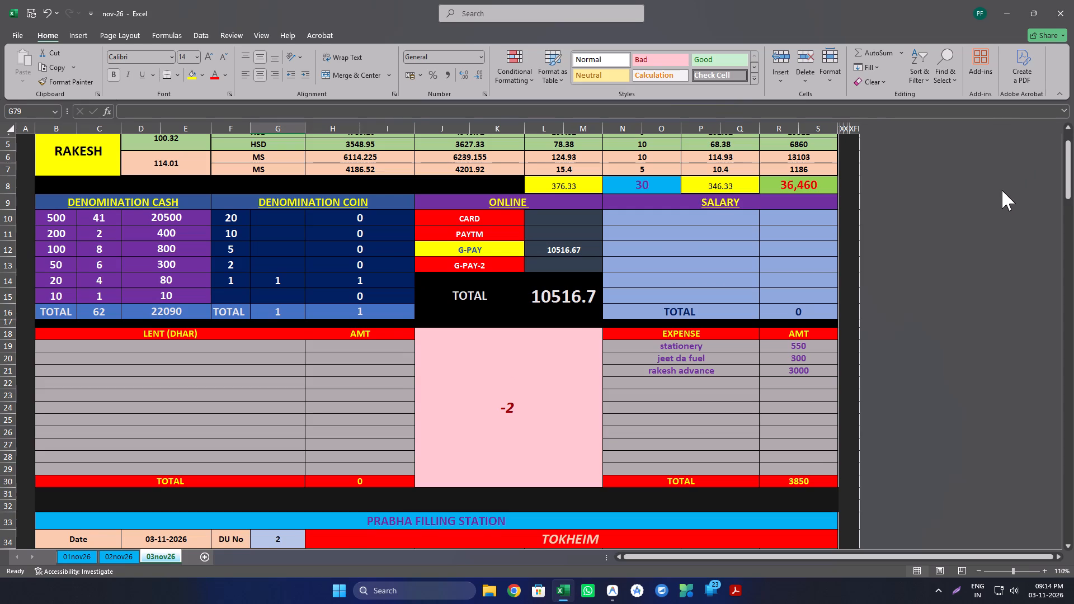
pyautogui.scroll(-17, 995, 190)
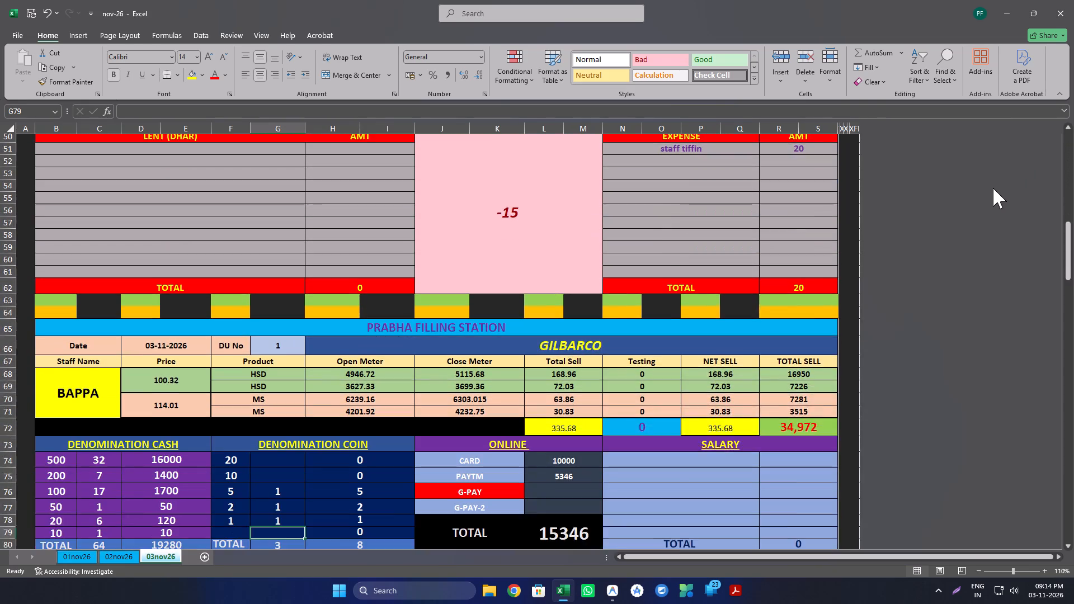
pyautogui.scroll(-13, 993, 188)
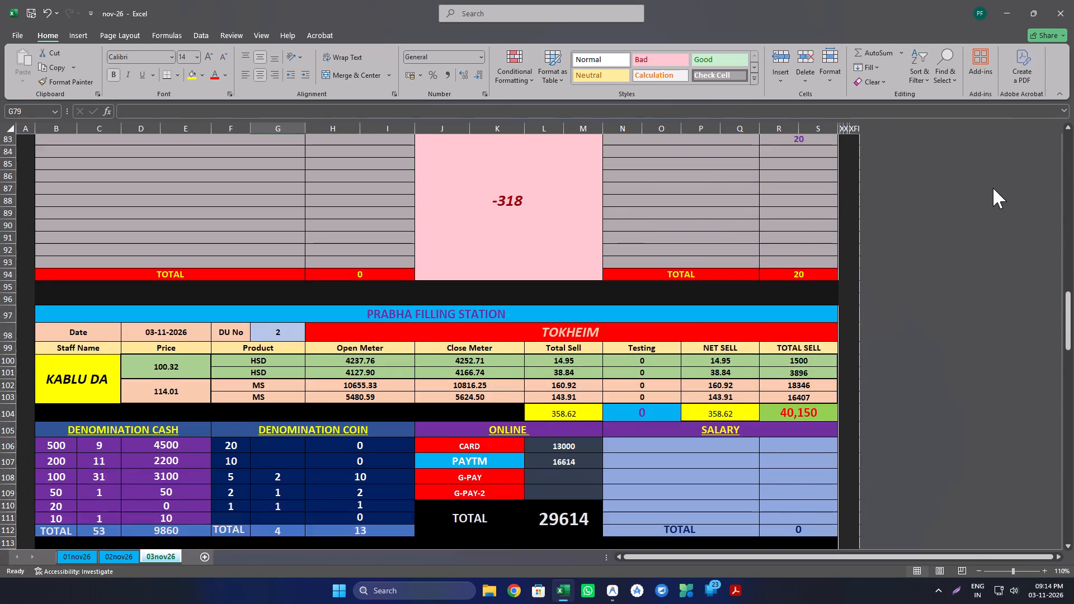
pyautogui.scroll(-8, 993, 188)
pyautogui.scroll(3, 992, 188)
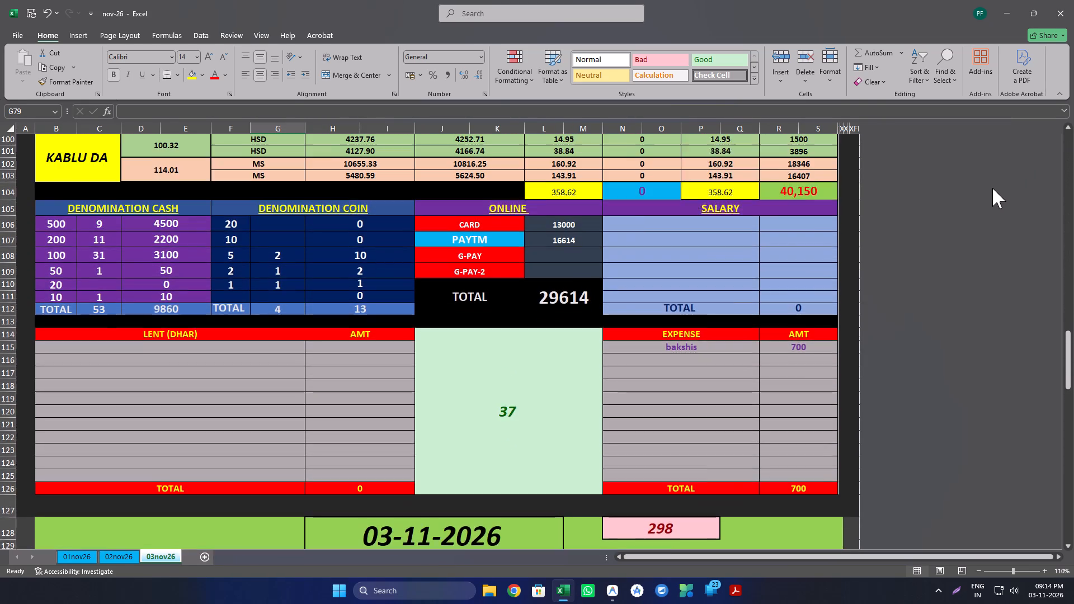
pyautogui.scroll(6, 992, 188)
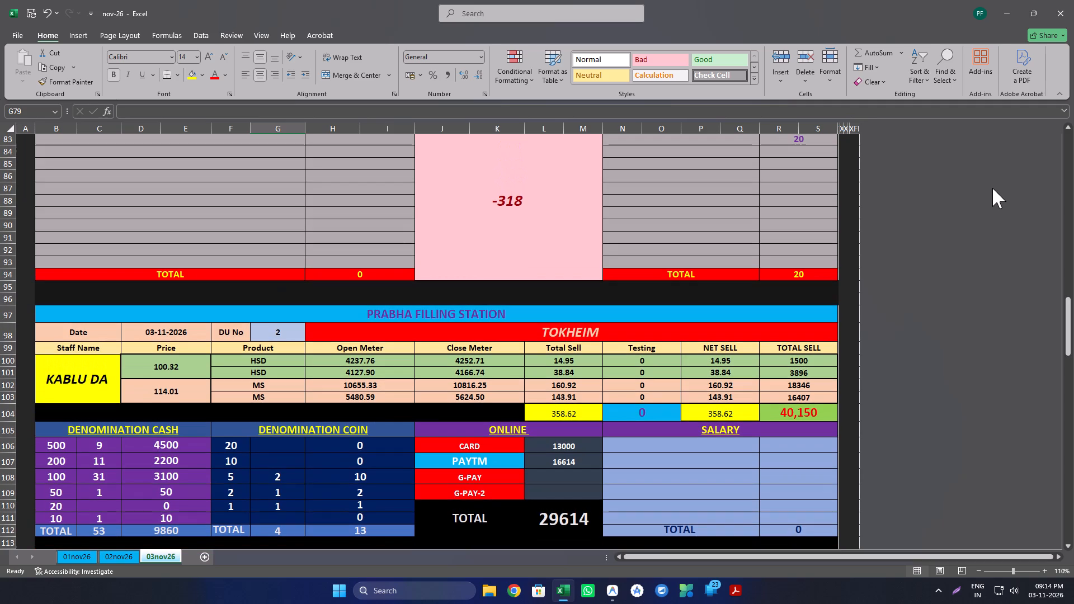
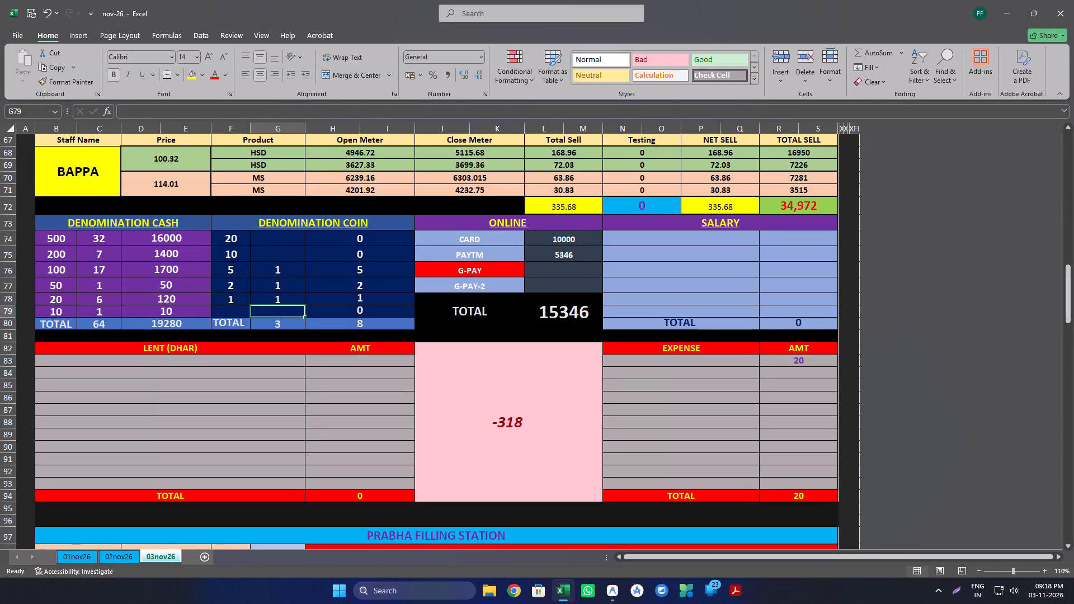
# Move the 5346 online payment from PAYTM to G-PAY in the ONLINE table of BAPPA's block, leaving the PAYTM amount empty.
pyautogui.click(571, 267)
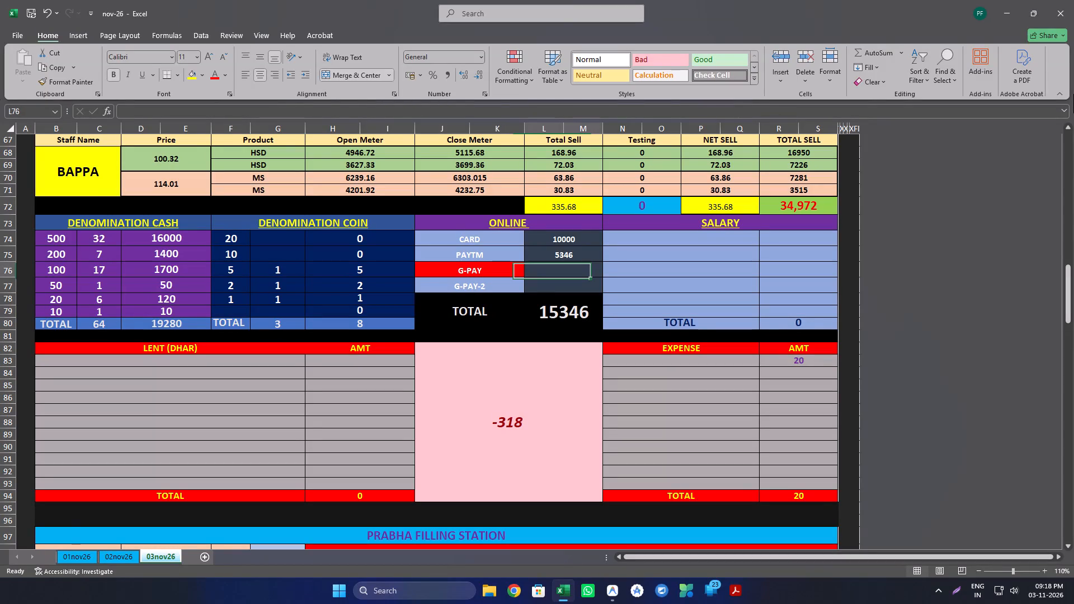
pyautogui.write('5346')
pyautogui.press('Return')
pyautogui.press('Up')
pyautogui.press('Up')
pyautogui.press('Delete')
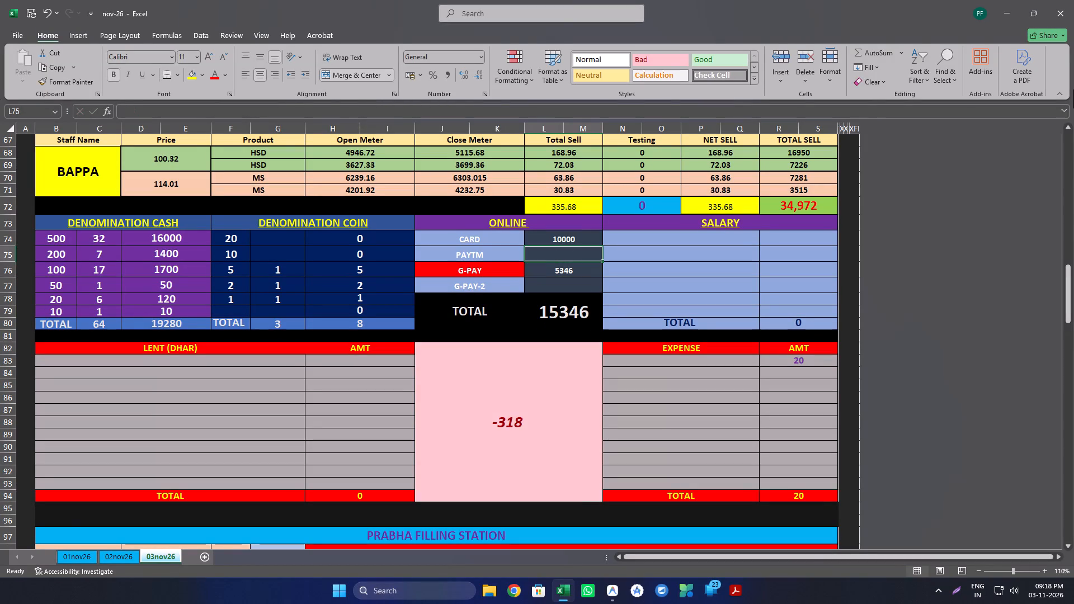
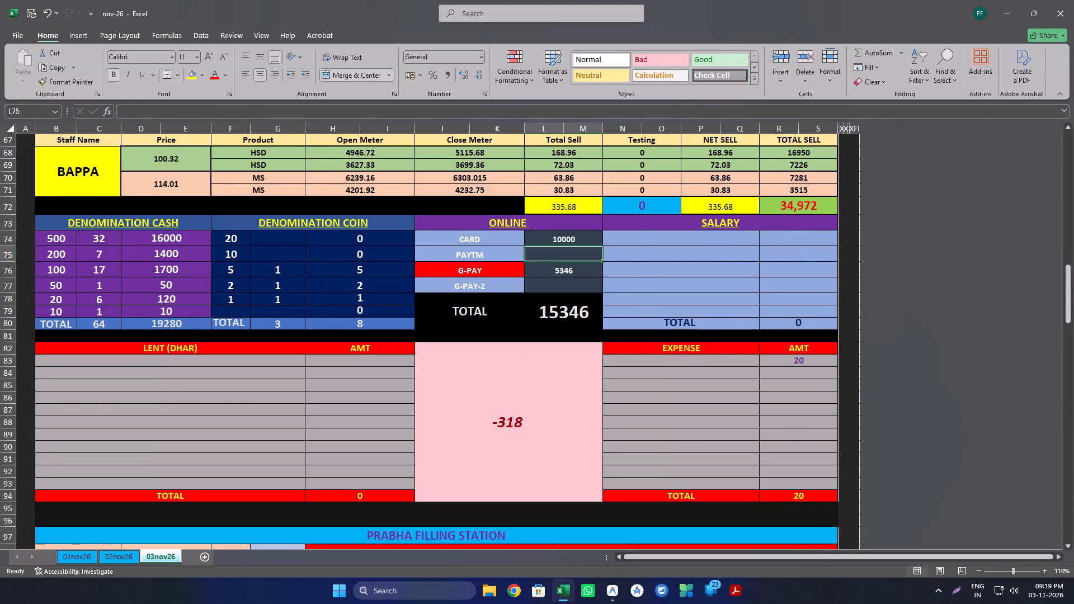
# Review the online payments, expenses and balances in the RAKESH, SANJIT and BAPPA blocks of the 03nov26 sheet.
pyautogui.scroll(20, 659, 195)
pyautogui.scroll(6, 659, 195)
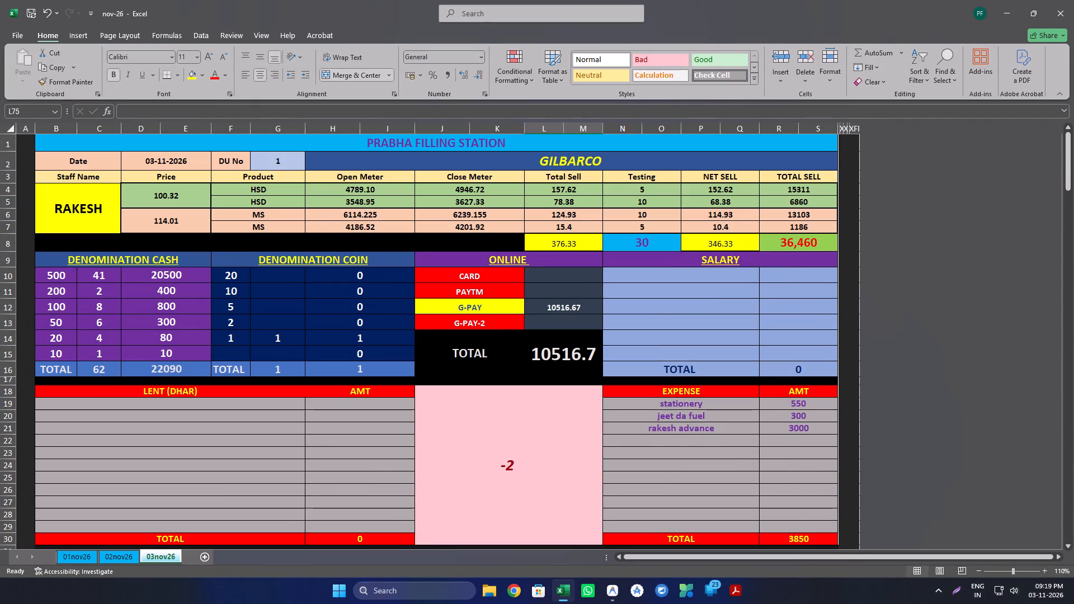
pyautogui.scroll(-13, 560, 252)
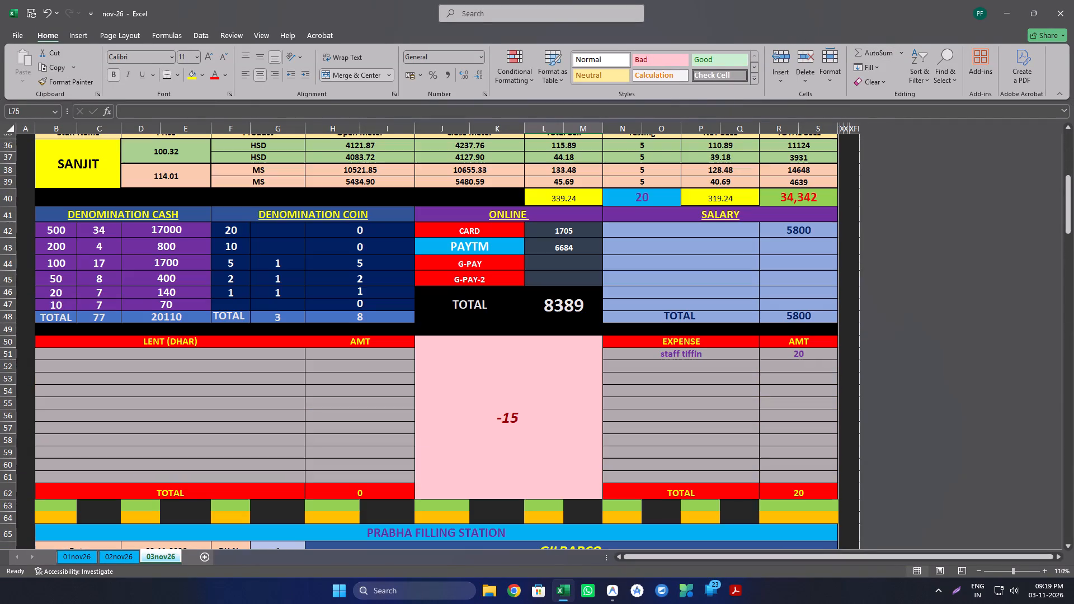
pyautogui.scroll(-11, 563, 251)
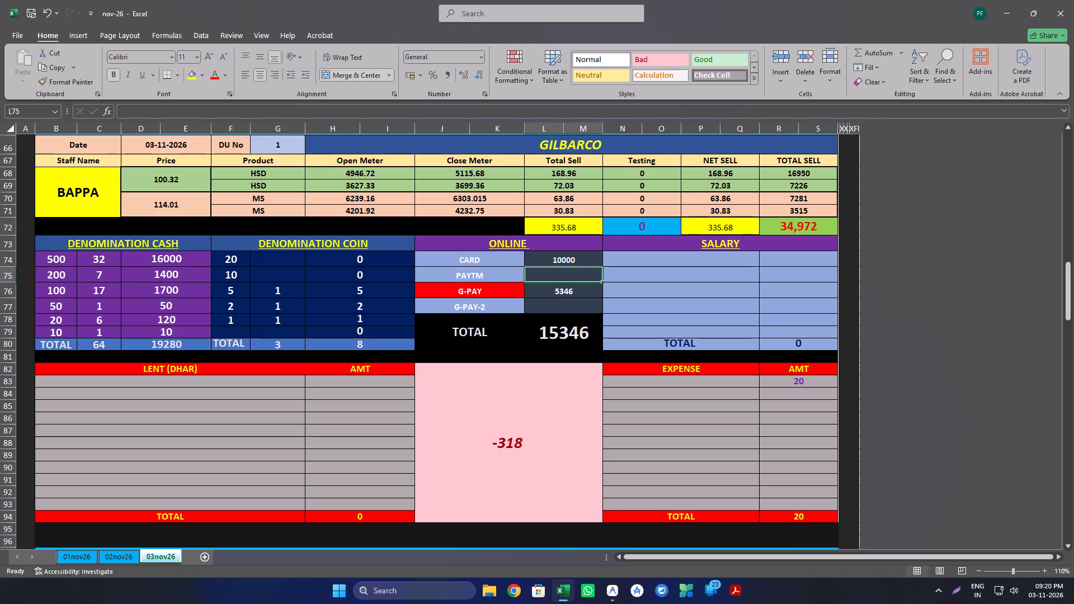
pyautogui.scroll(20, 559, 218)
pyautogui.scroll(11, 559, 218)
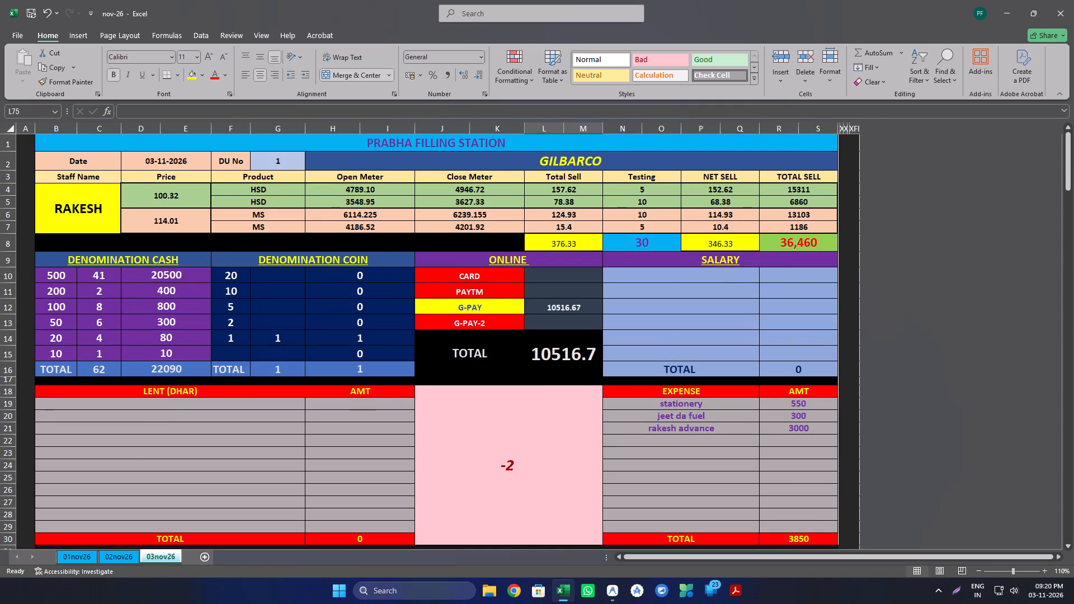
pyautogui.scroll(2, 554, 214)
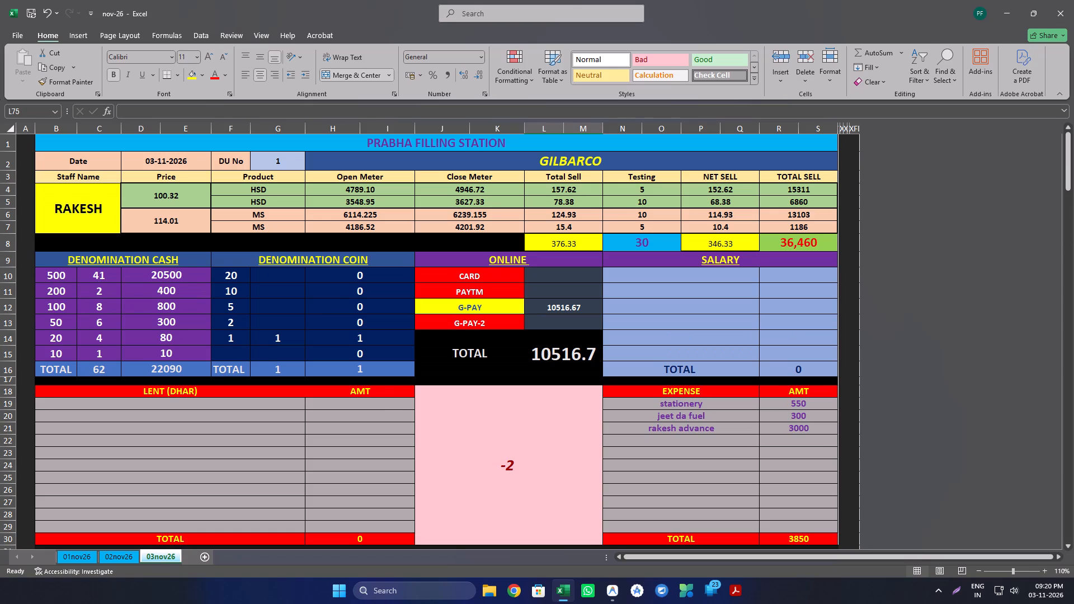
pyautogui.scroll(-3, 609, 249)
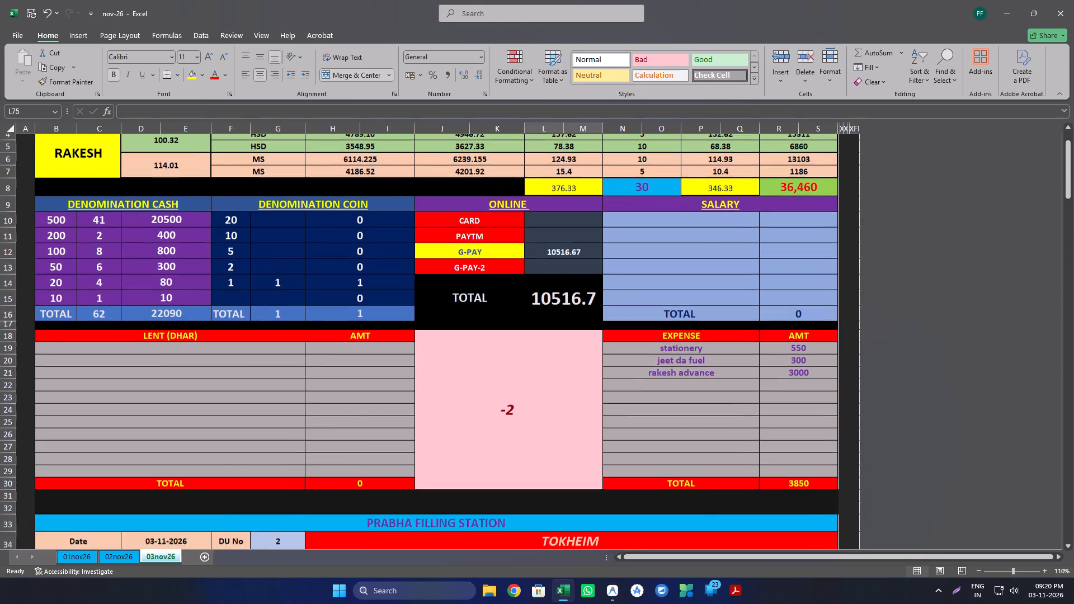
pyautogui.scroll(-8, 610, 288)
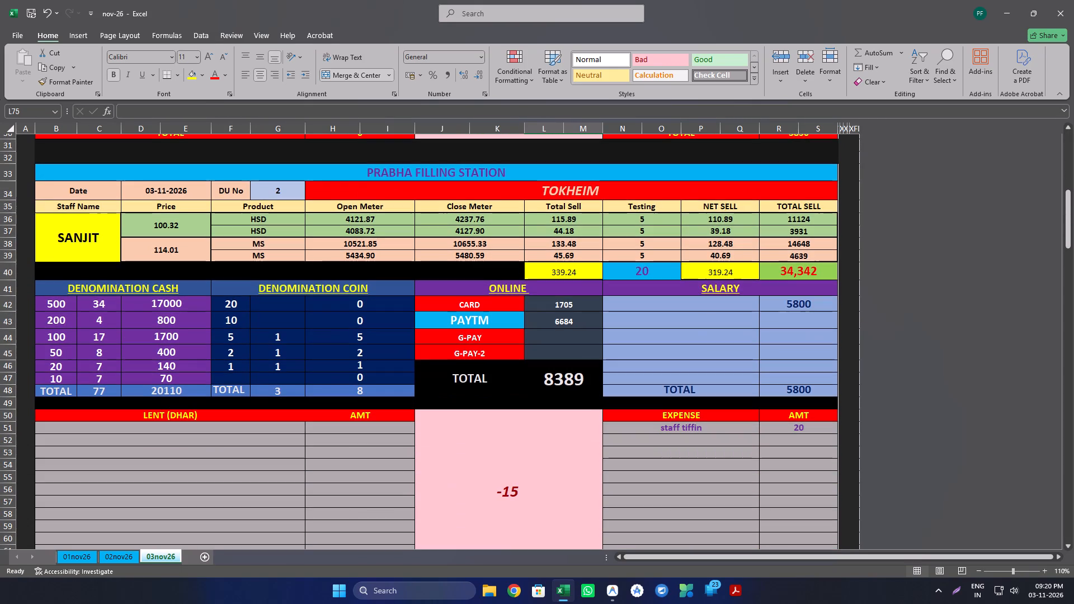
pyautogui.scroll(4, 613, 285)
pyautogui.scroll(-14, 613, 285)
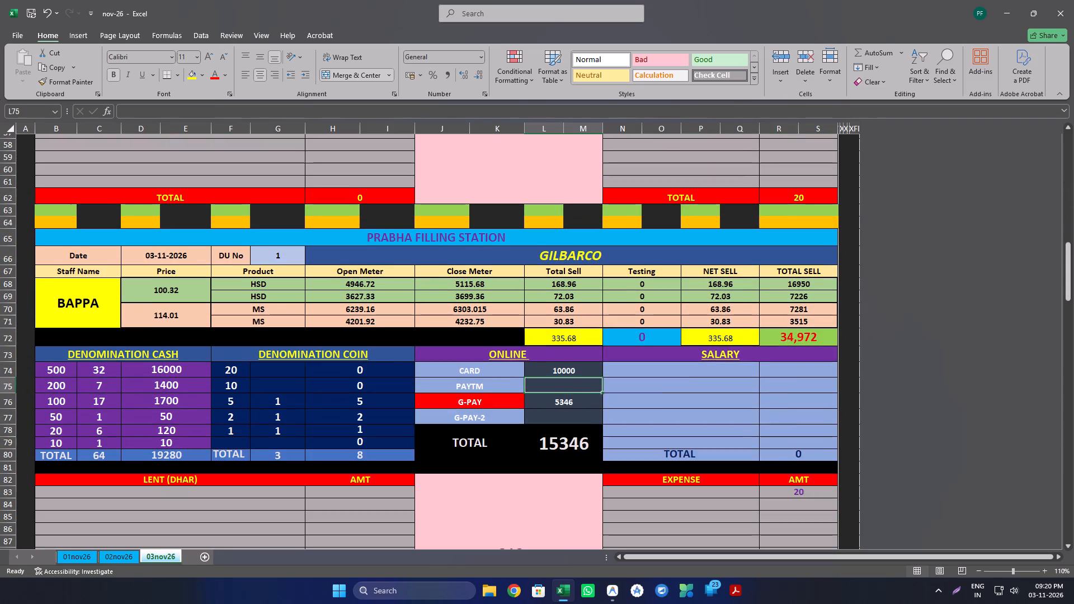
# Set the G-PAY amount in the ONLINE table of BAPPA's GILBARCO block to 5166 and check the block's balance.
pyautogui.click(553, 402)
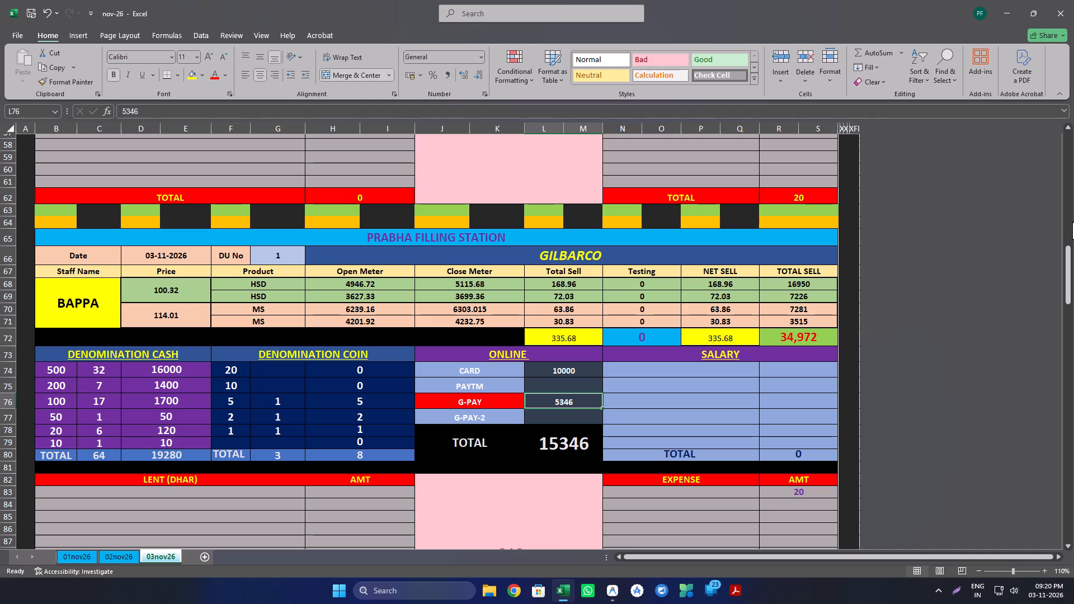
pyautogui.scroll(16, 920, 251)
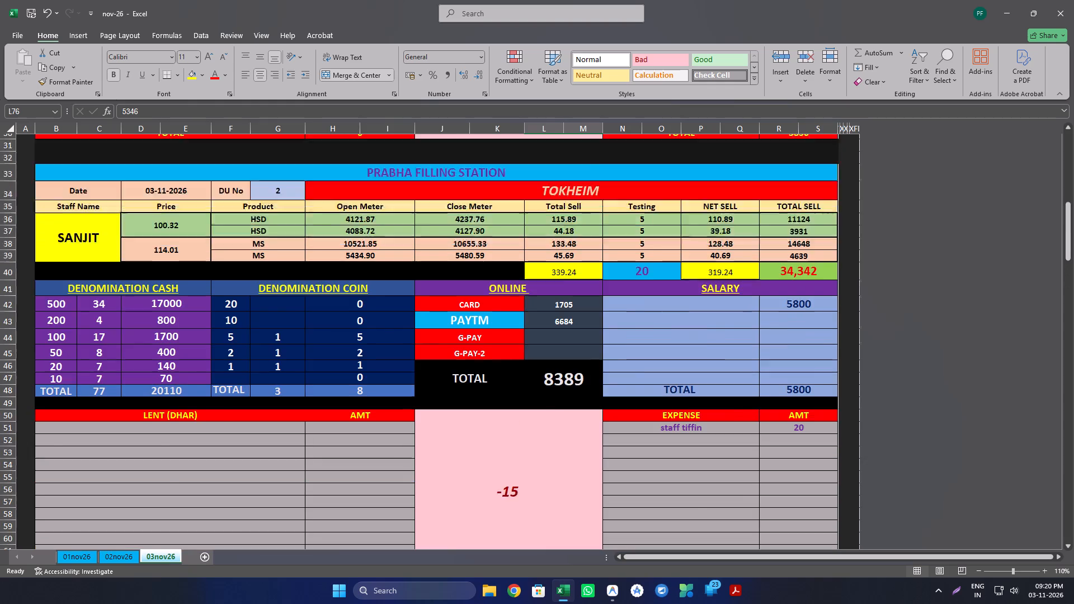
pyautogui.scroll(19, 681, 257)
pyautogui.scroll(-9, 681, 257)
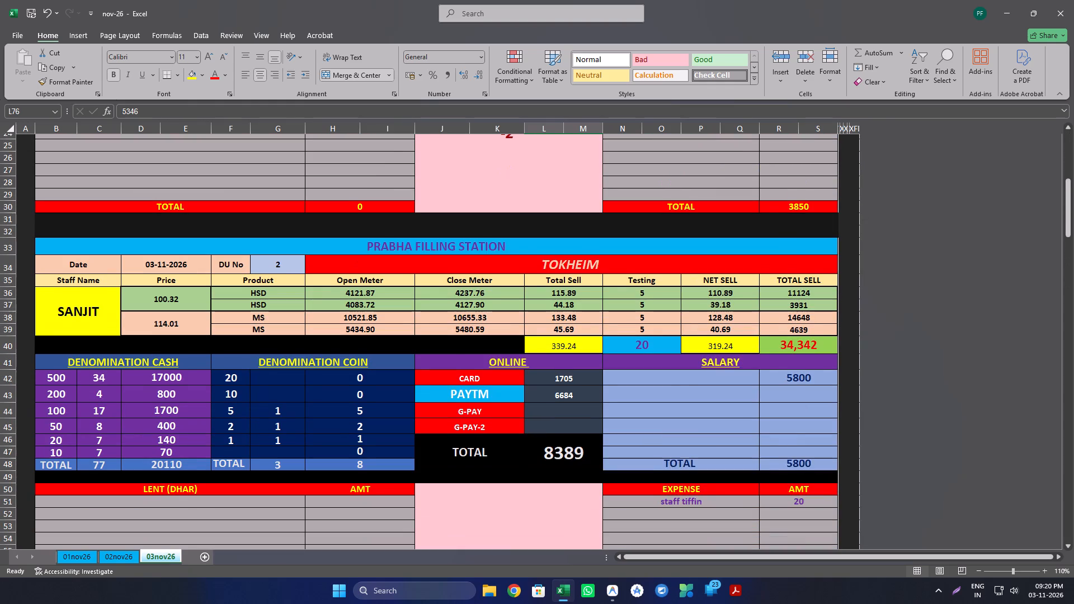
pyautogui.scroll(16, 681, 257)
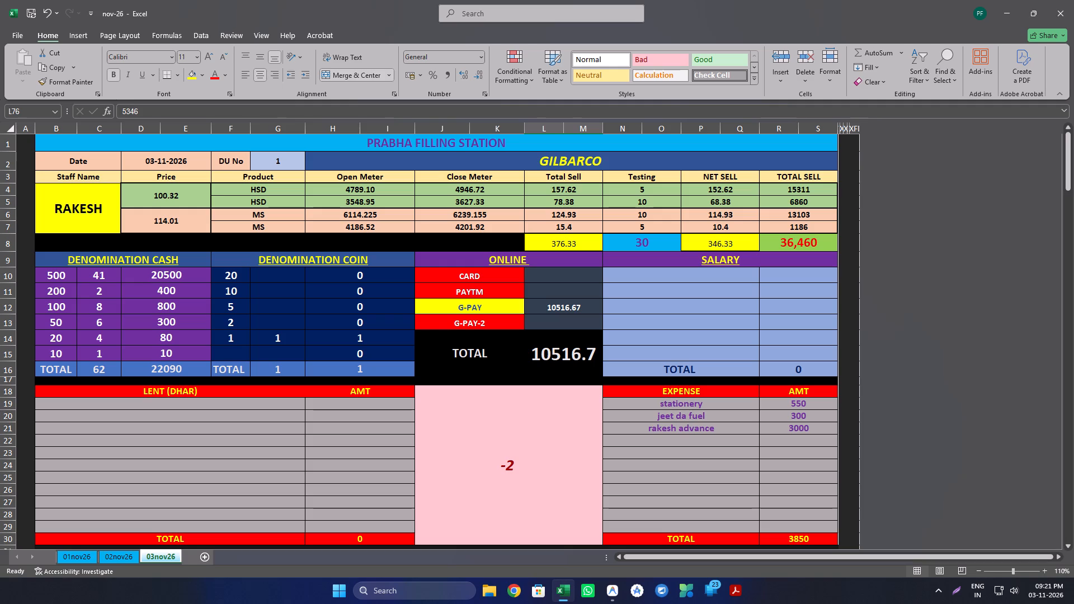
pyautogui.scroll(-19, 666, 306)
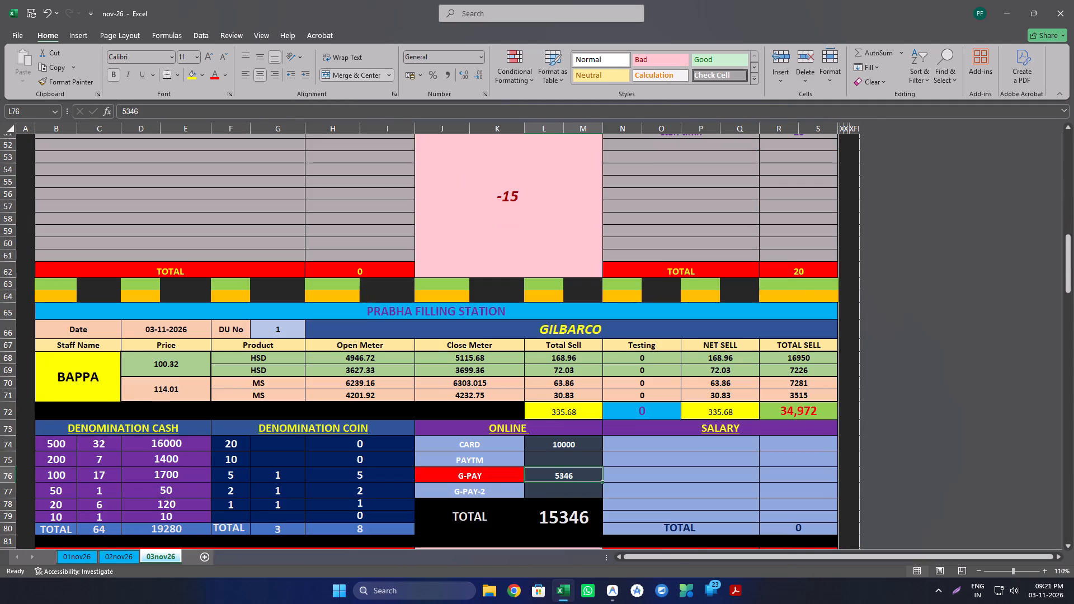
pyautogui.scroll(-2, 654, 314)
pyautogui.write('5166')
pyautogui.press('Return')
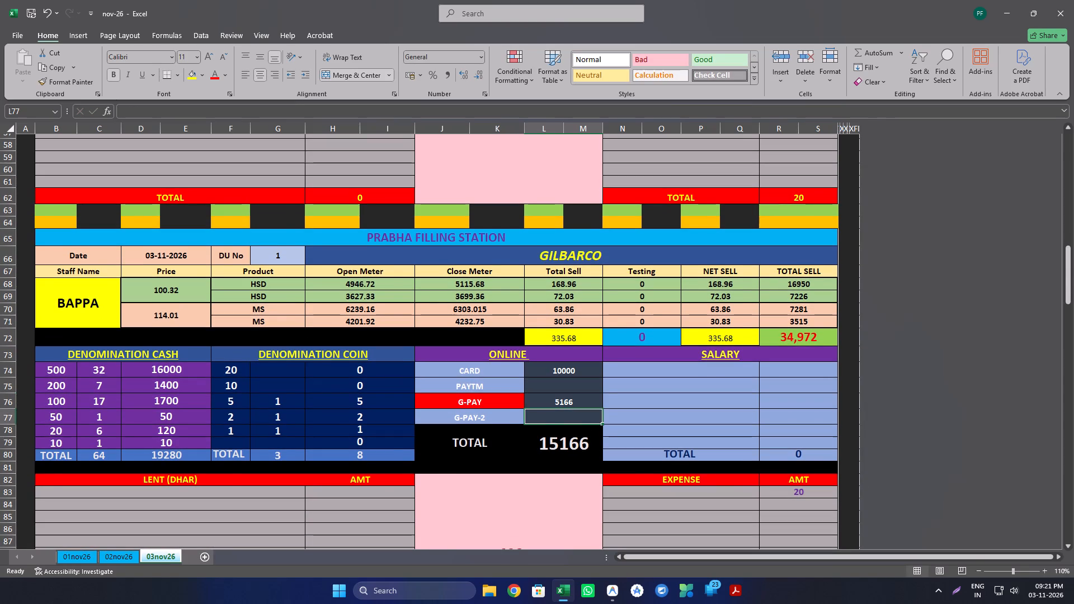
pyautogui.scroll(-4, 583, 399)
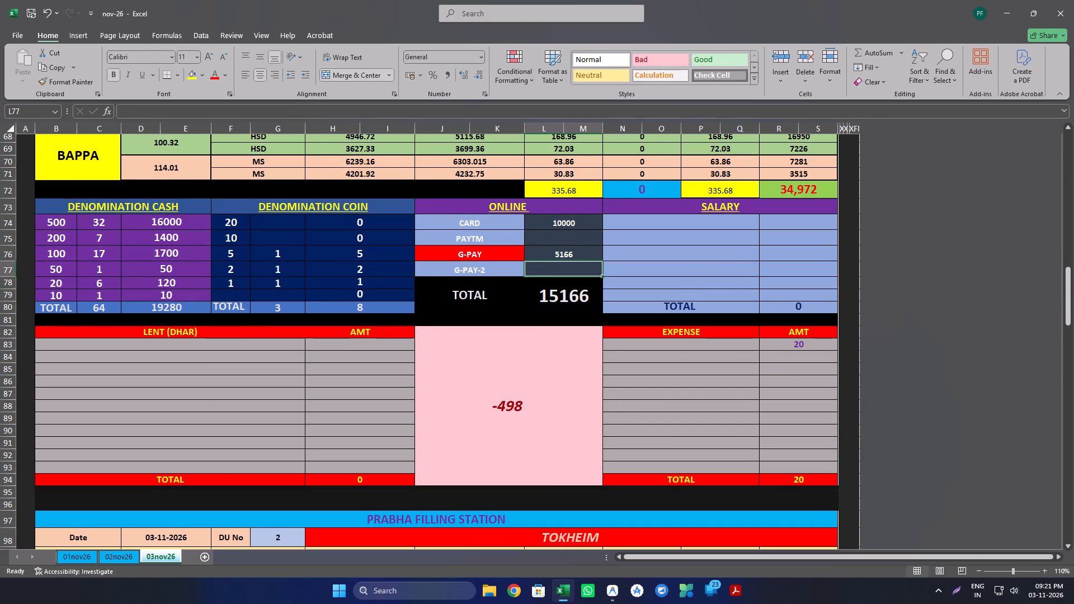